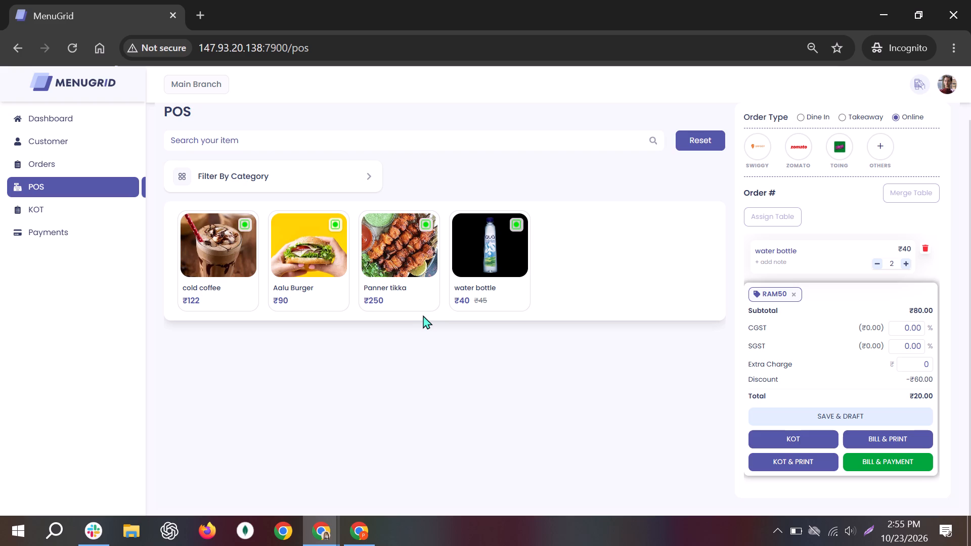
Add two Aalu Burgers, two Panner tikkas and one cold coffee to the online order that already contains water bottles.
left_click(335, 233)
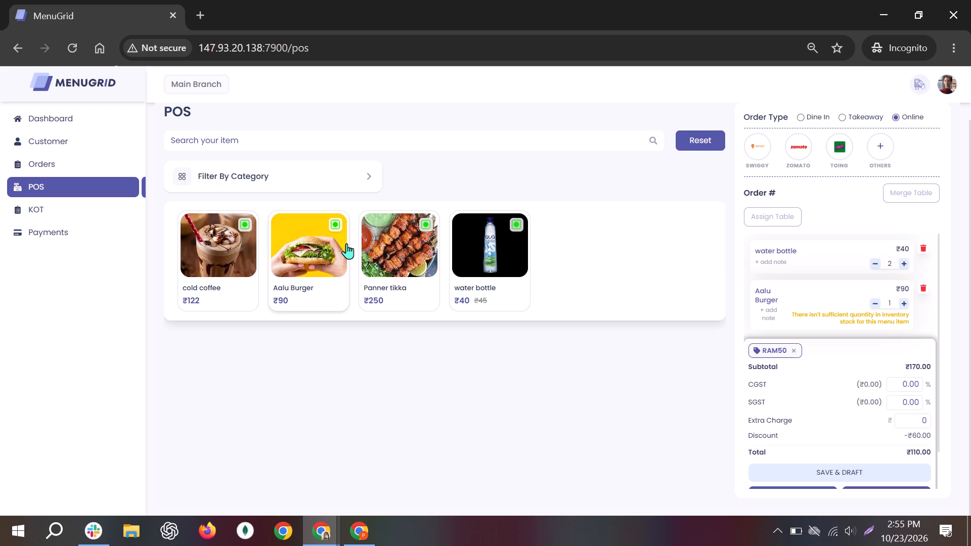
left_click(371, 237)
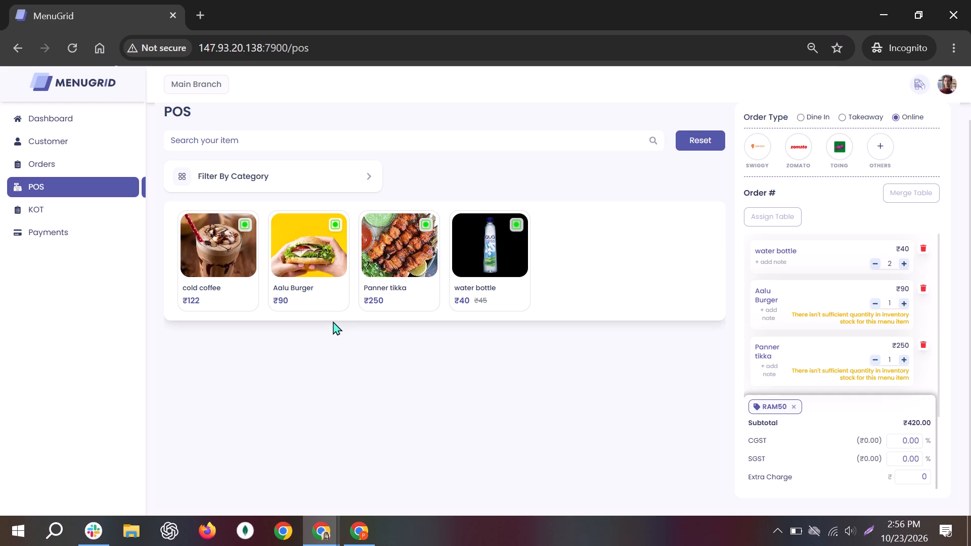
left_click(333, 321)
left_click(293, 262)
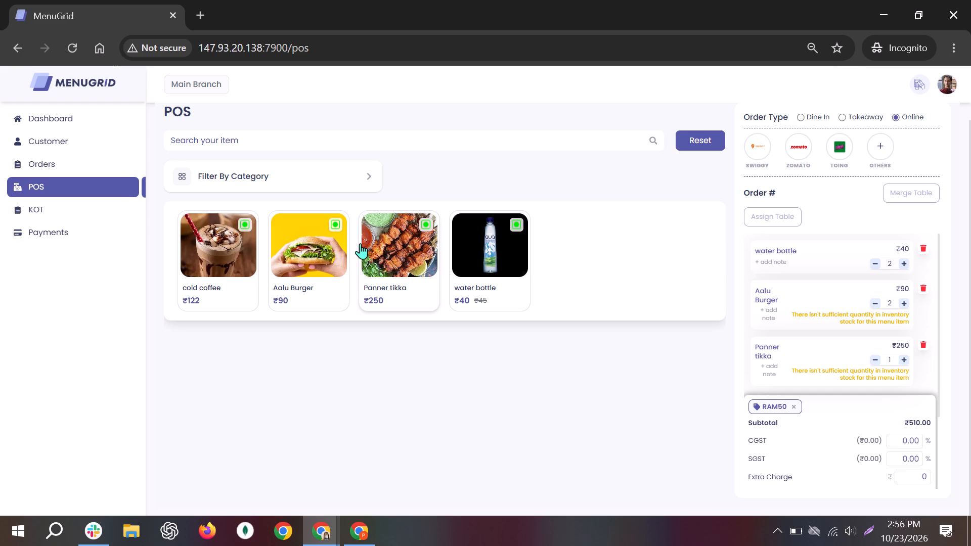
left_click(360, 243)
left_click(218, 269)
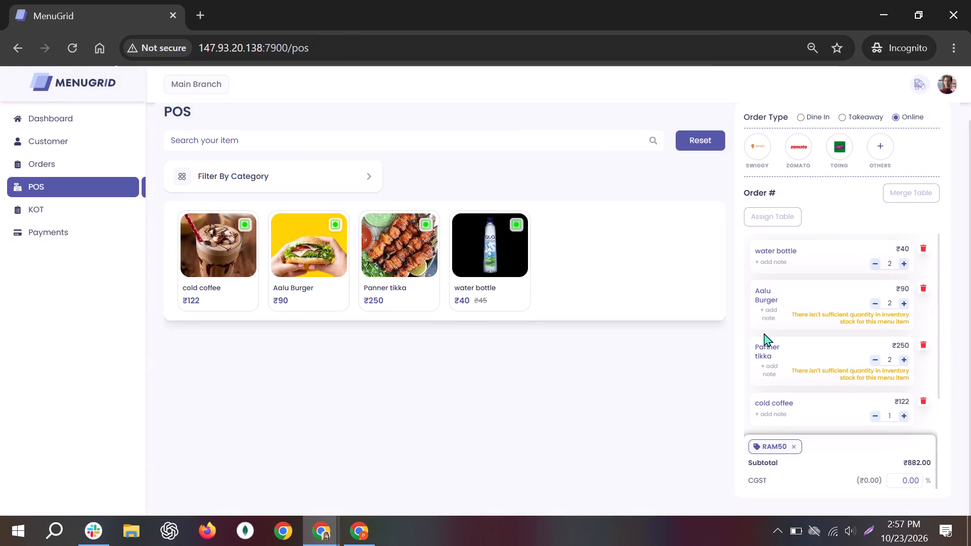
scroll(816, 370, "down", 4)
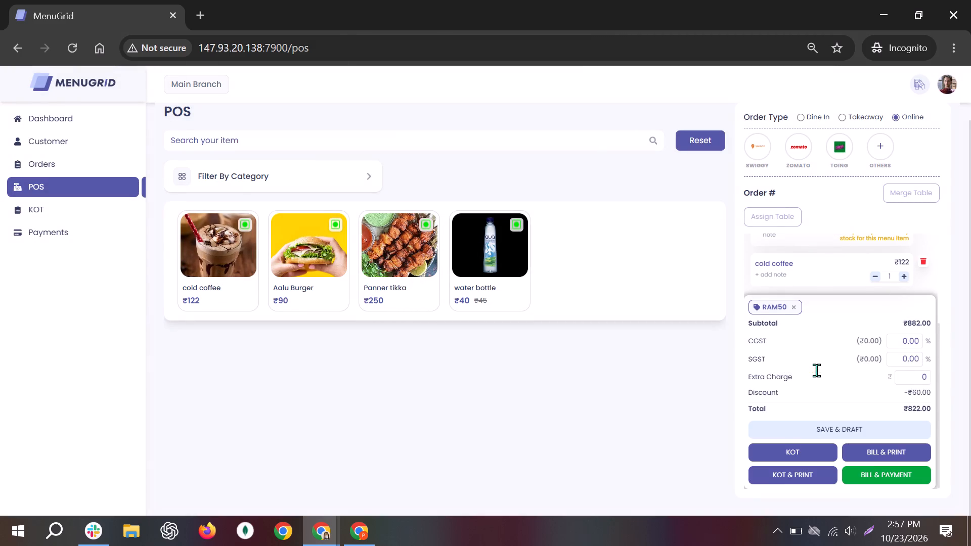
scroll(816, 370, "down", 2)
scroll(816, 370, "up", 9)
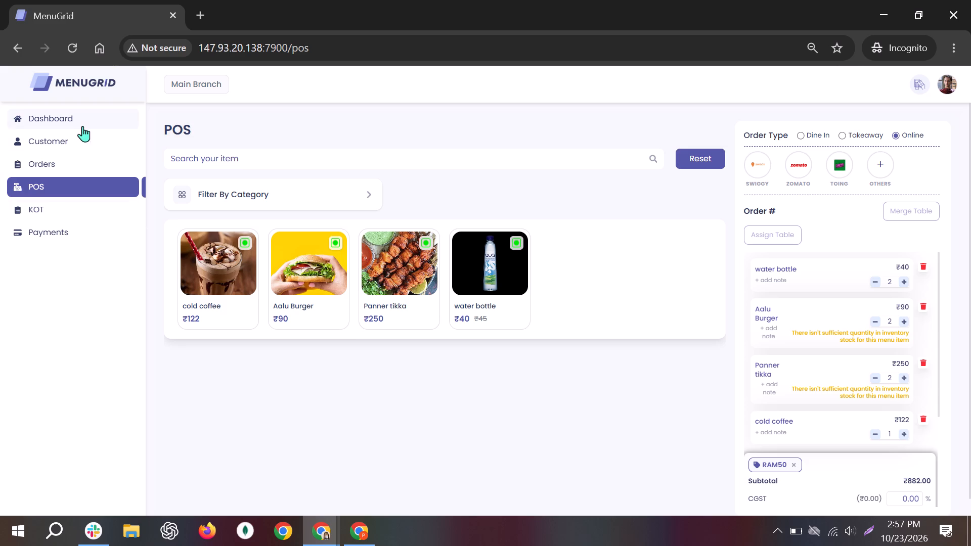
Look through the Orders, KOT, Payments, Customer and Dashboard pages, closing the new order and new KOT notifications along the way.
left_click(54, 165)
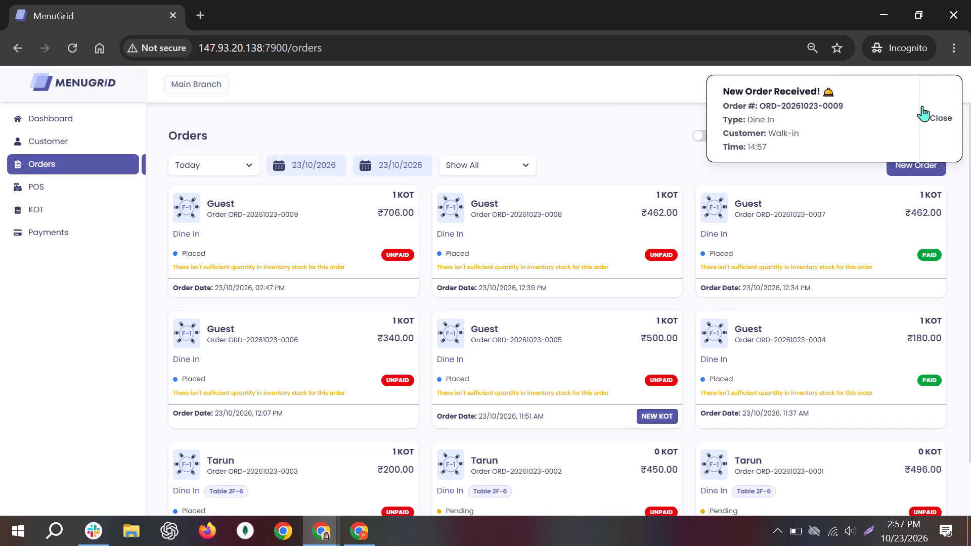
left_click(940, 114)
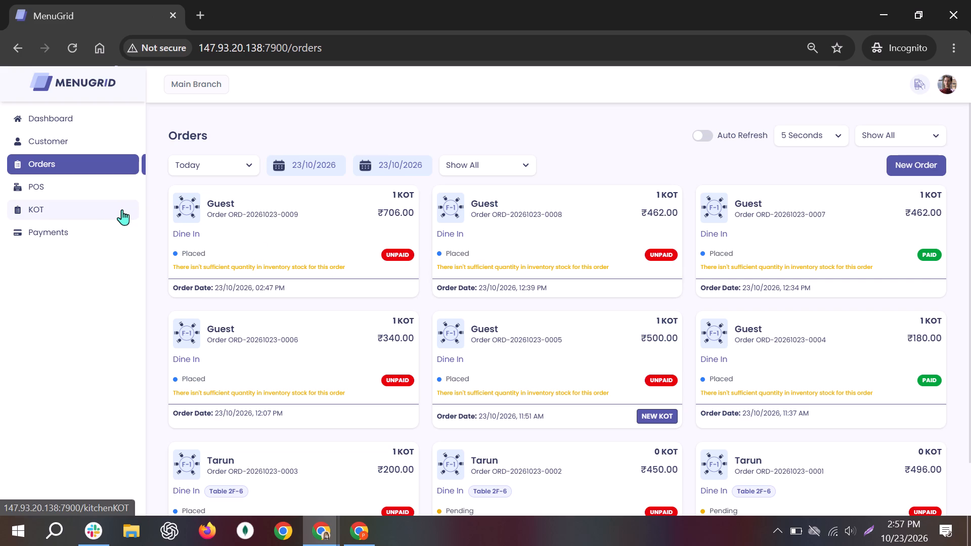
left_click(98, 218)
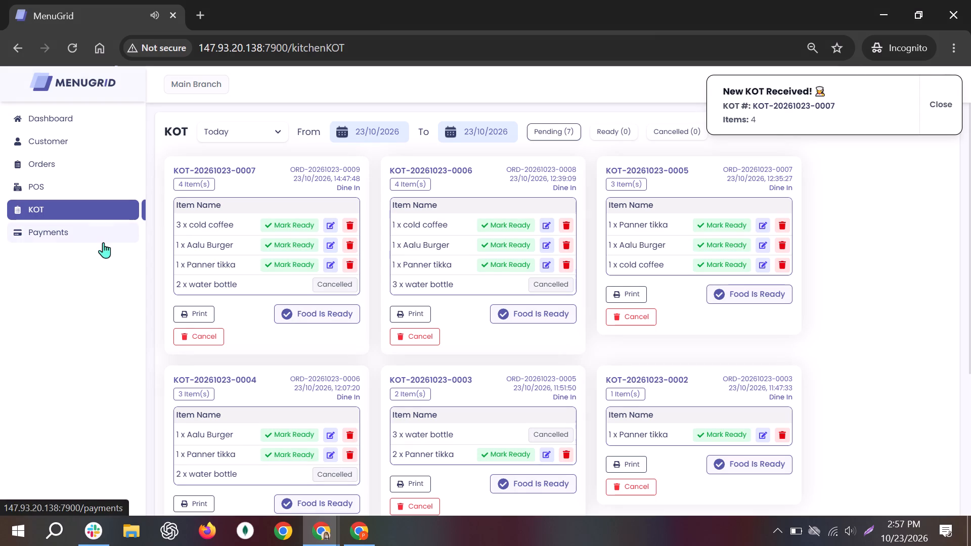
left_click(100, 235)
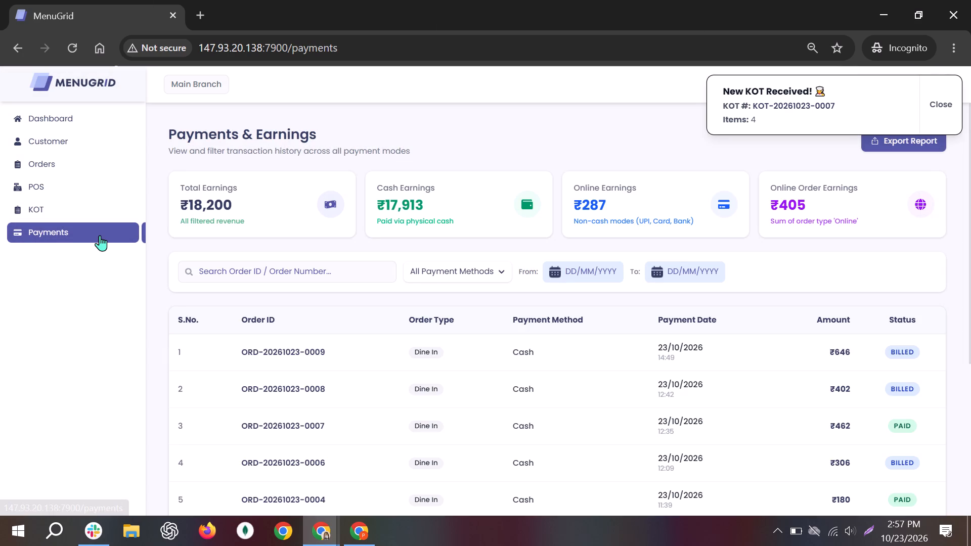
left_click(92, 167)
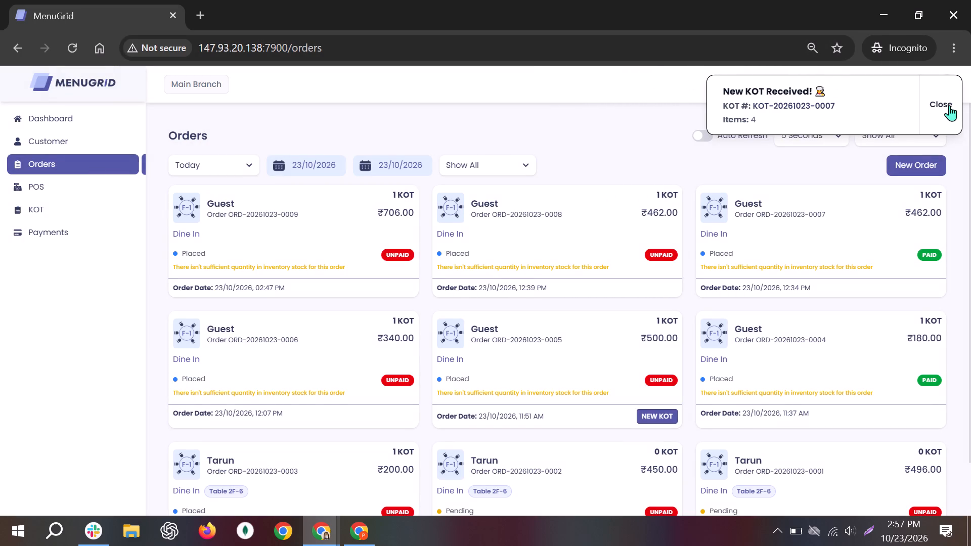
left_click(944, 108)
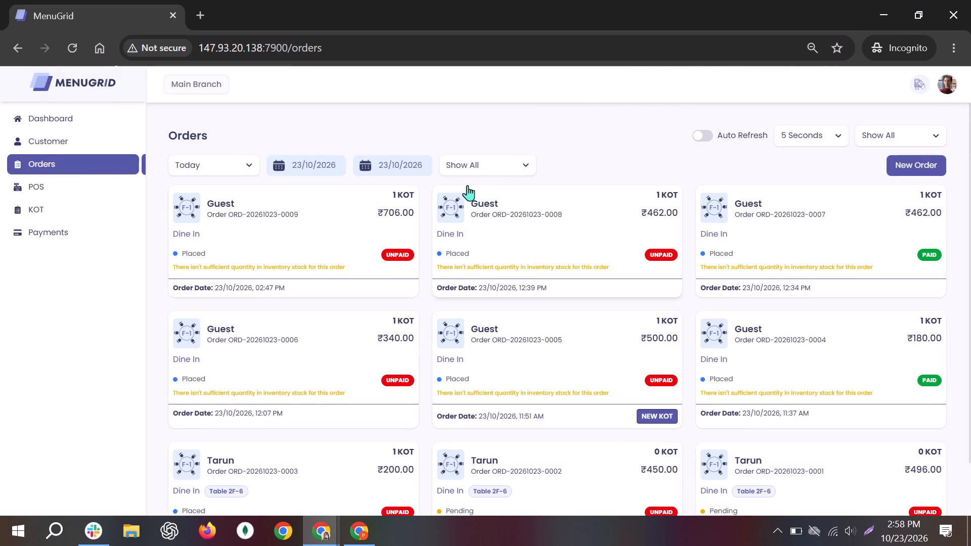
left_click(73, 142)
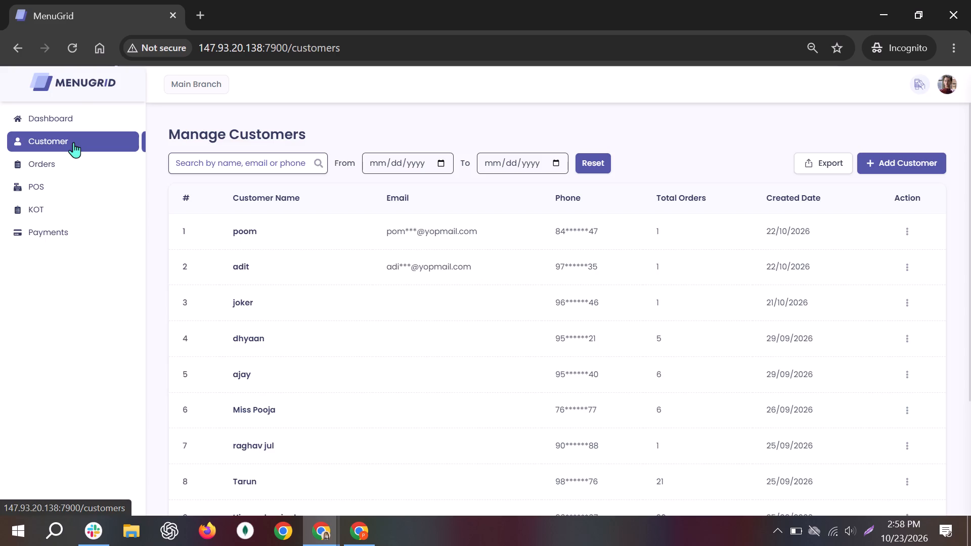
left_click(70, 122)
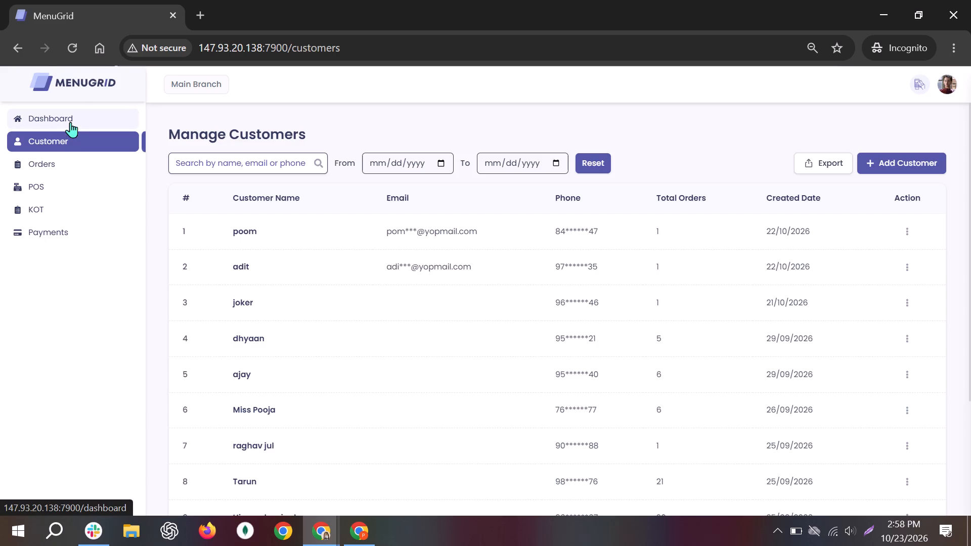
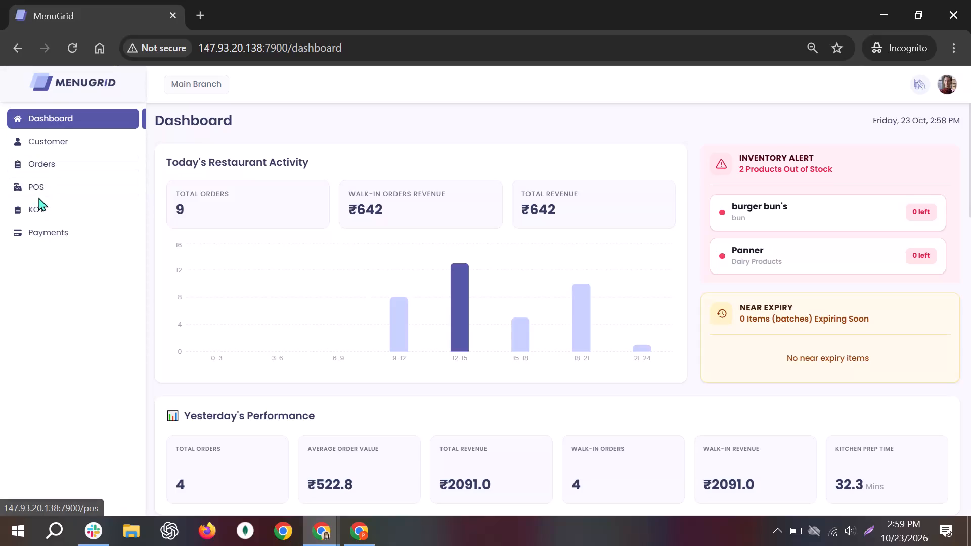
left_click(38, 196)
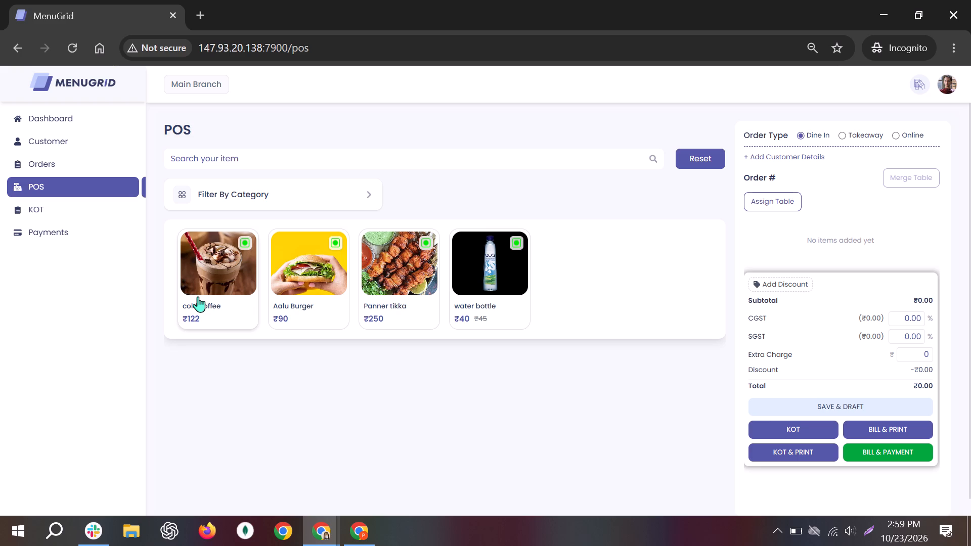
left_click(97, 200)
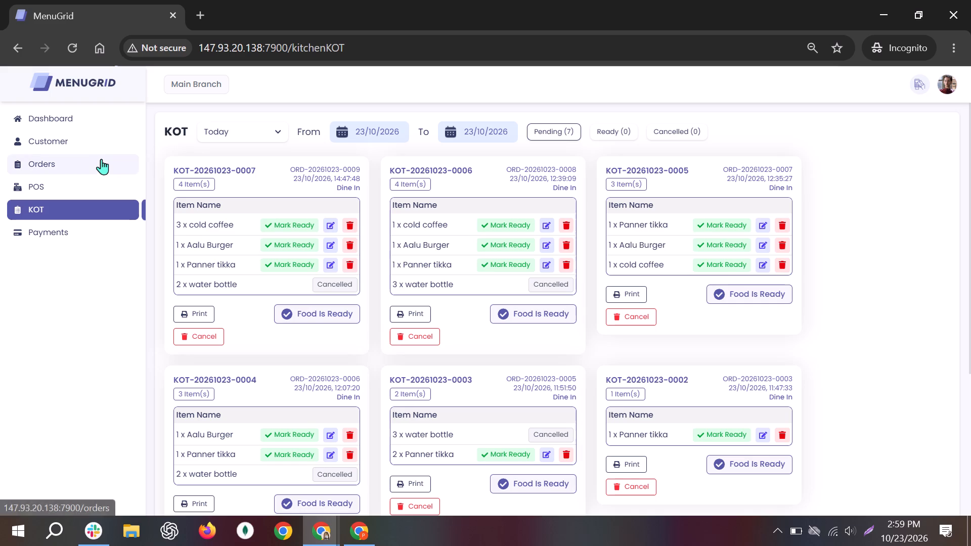
left_click(101, 161)
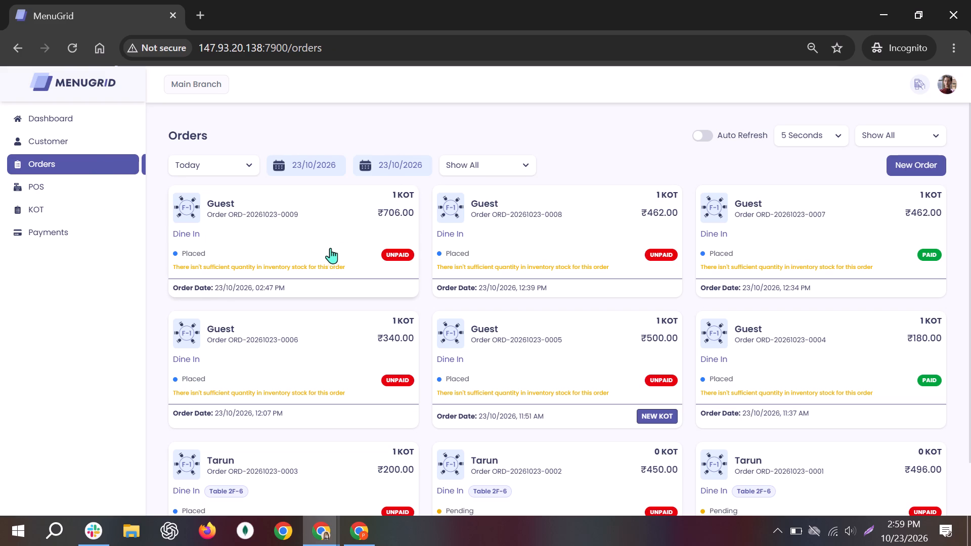
left_click(371, 275)
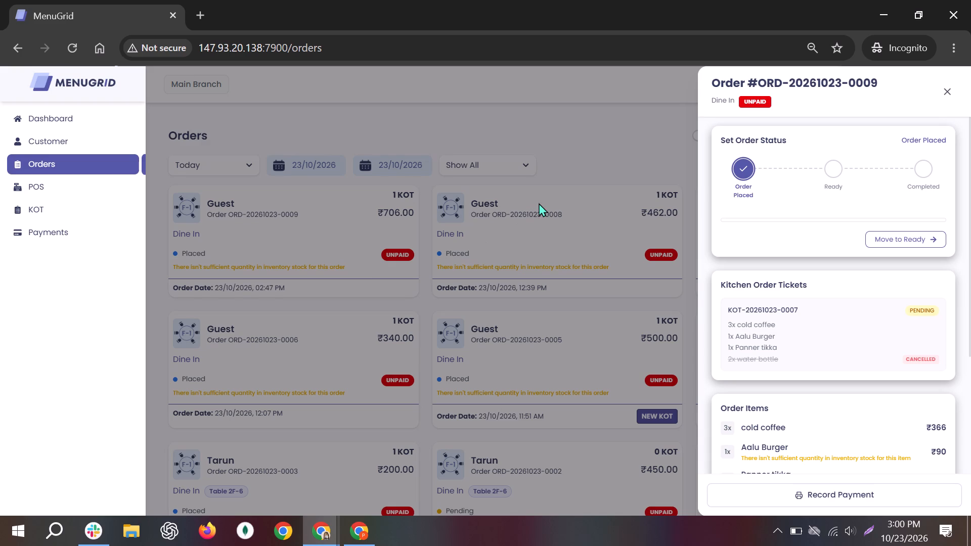
left_click(947, 92)
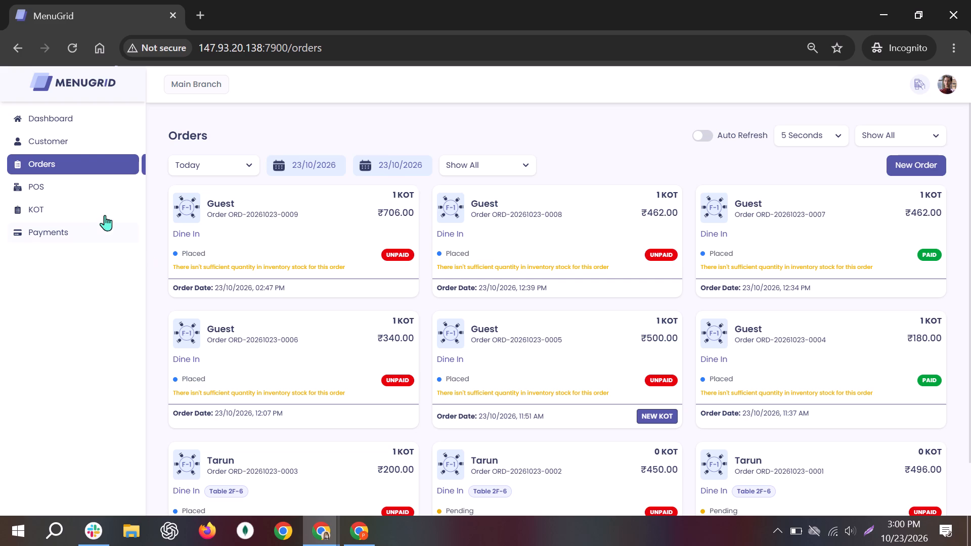
left_click(78, 142)
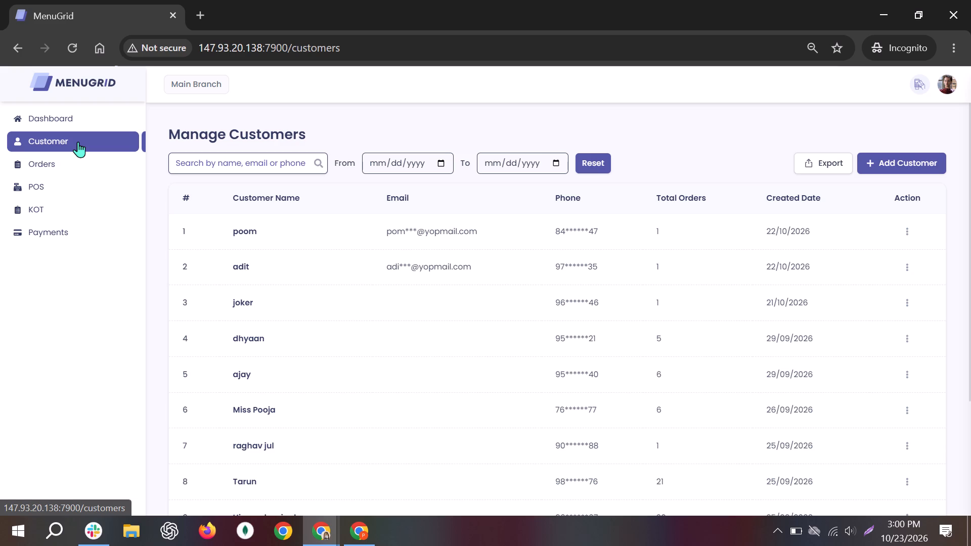
left_click(49, 195)
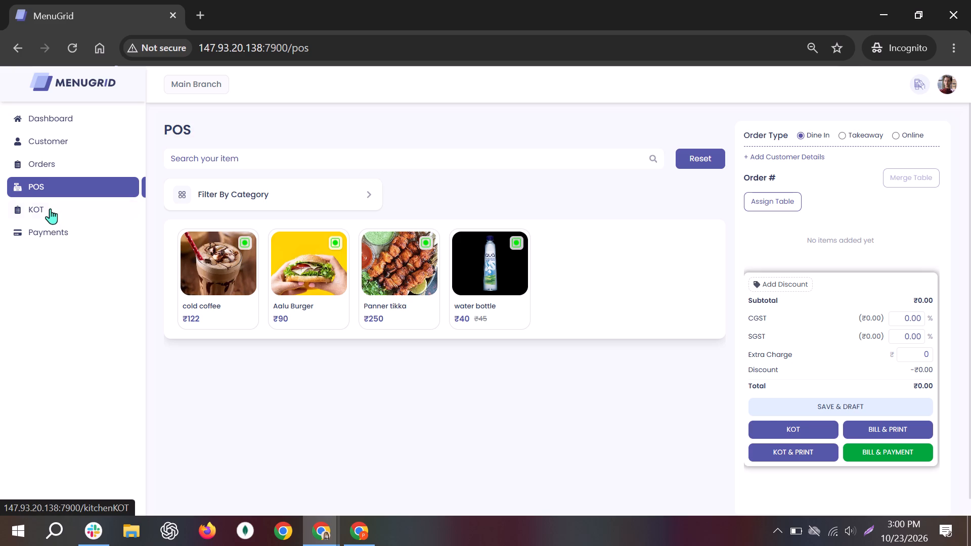
left_click(50, 216)
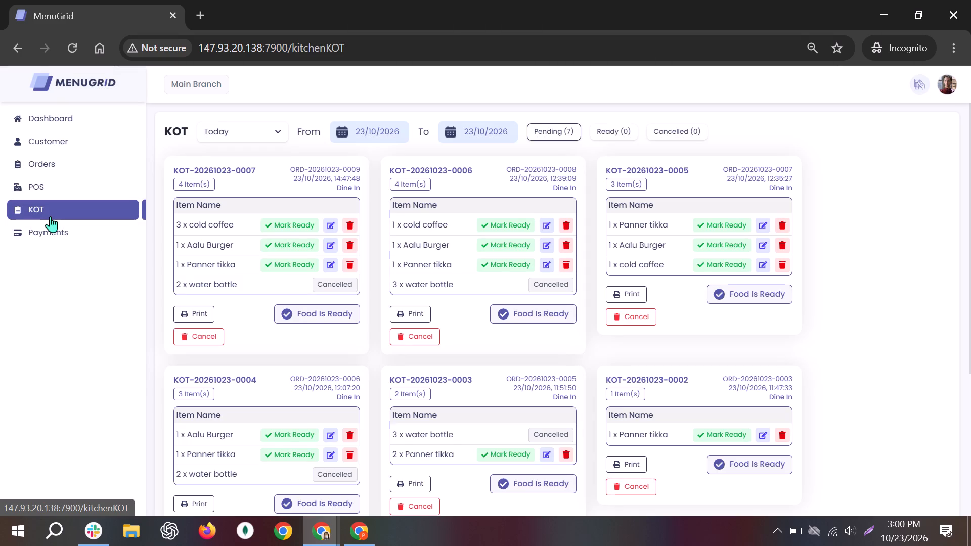
left_click(52, 172)
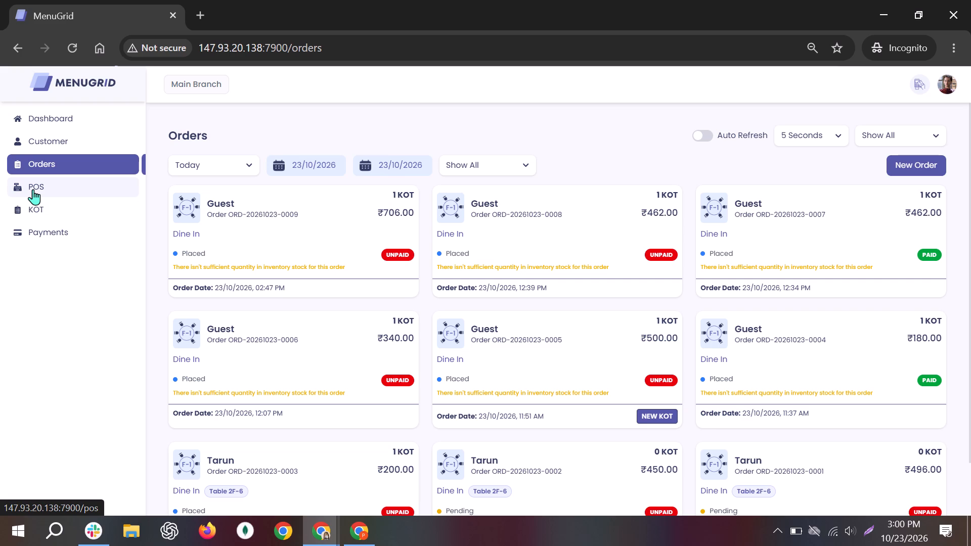
Switch to the admin browser window and examine the coupon codes in the Honey01 and dummy002 bulk coupon batches.
key("alt+Tab")
key("alt+Tab")
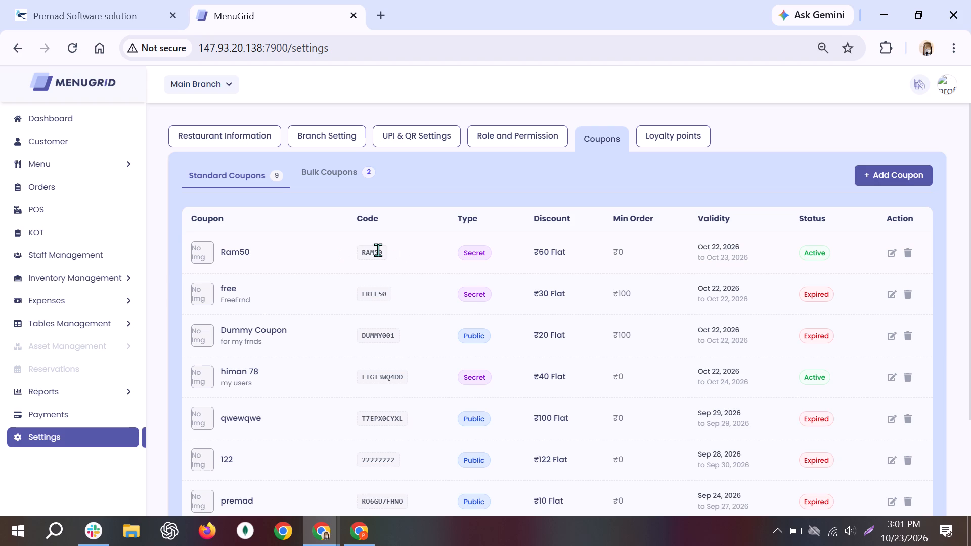
left_click(345, 173)
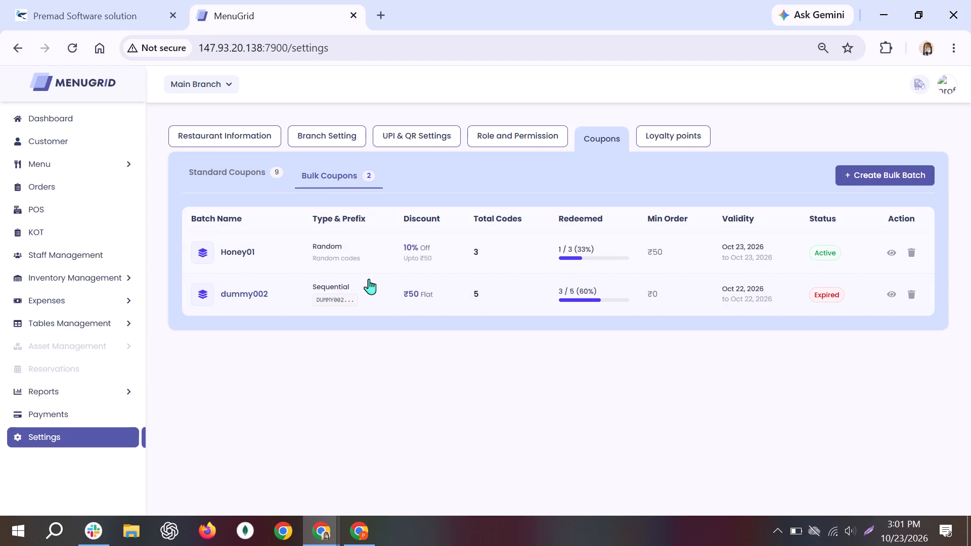
left_click(339, 260)
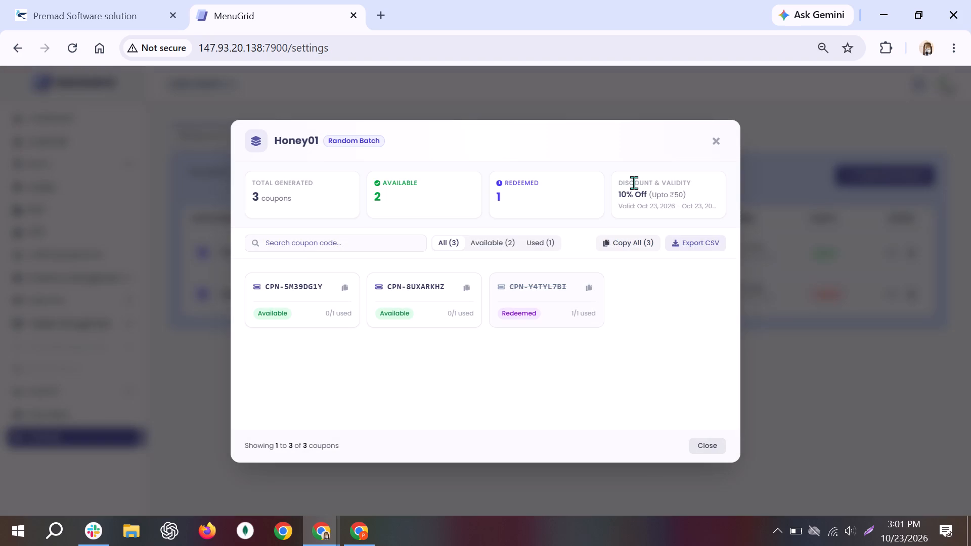
left_click(718, 139)
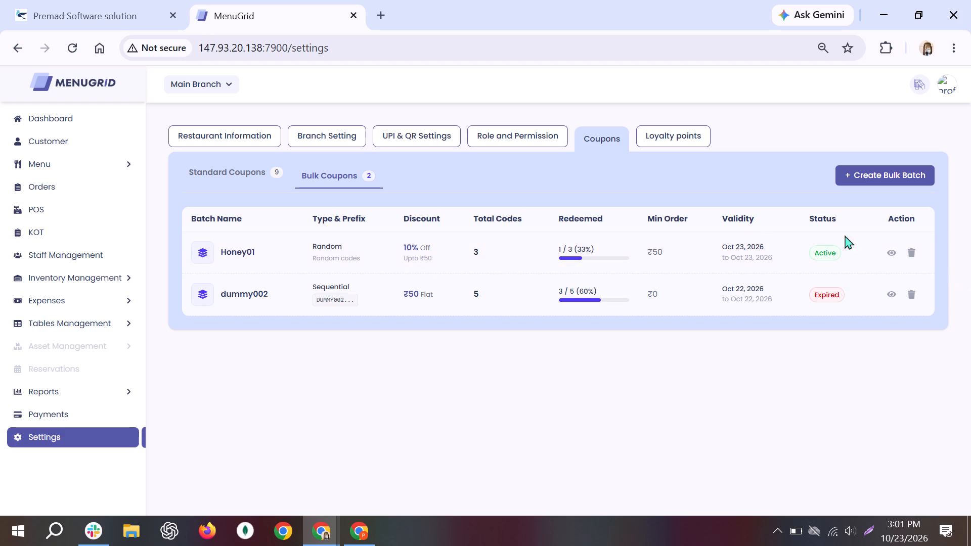
left_click(891, 250)
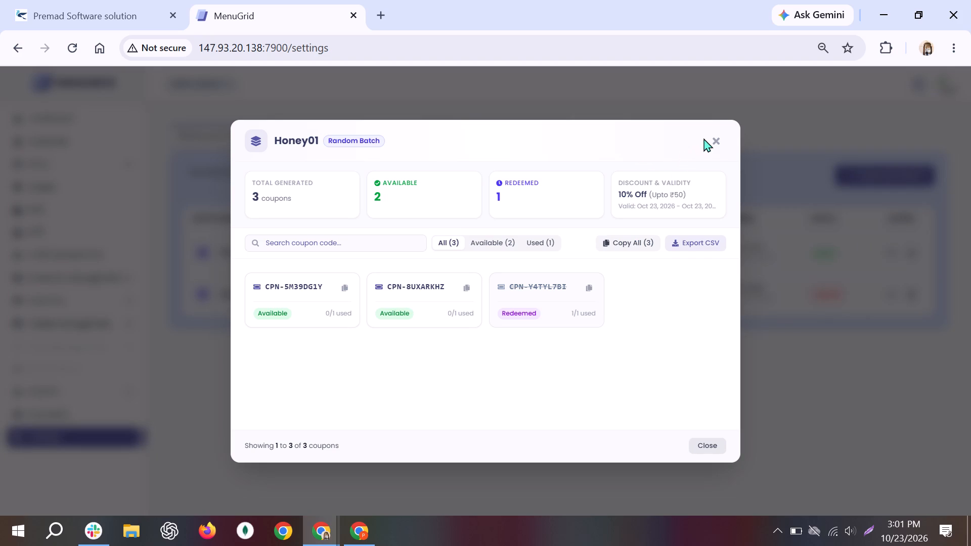
left_click(717, 141)
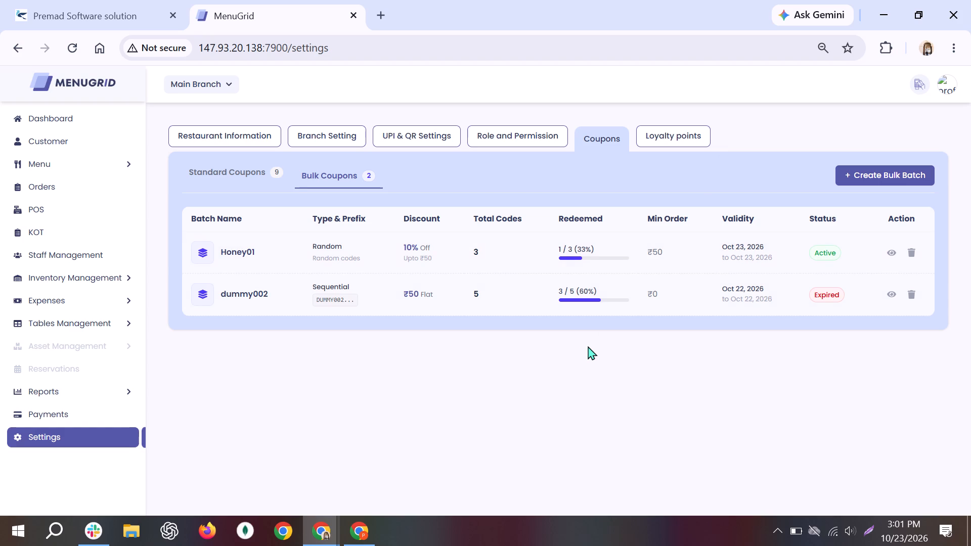
scroll(588, 346, "up", 3)
left_click(251, 295)
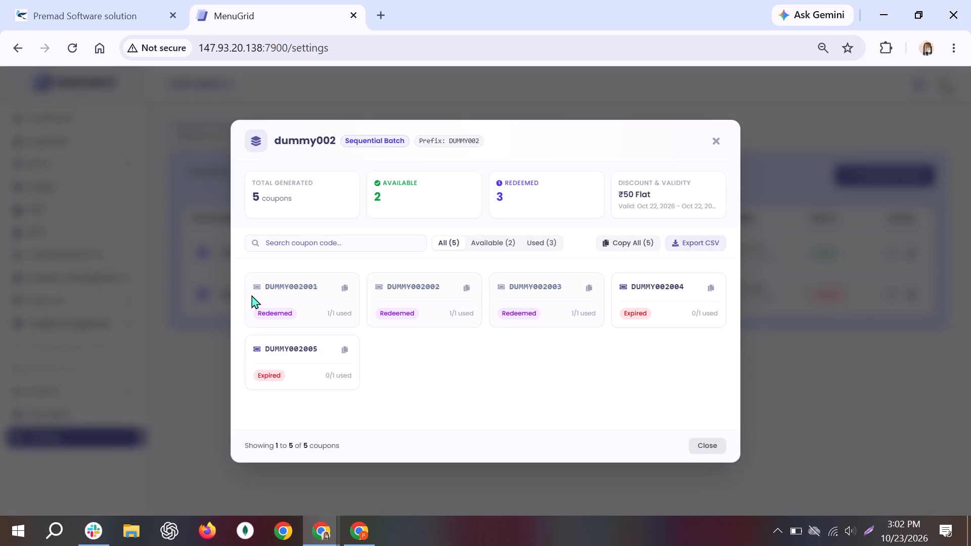
left_click(716, 144)
Review the Ram50 standard coupon's settings, including discount rules, excluded products and usage limits, then close it without changes.
left_click(203, 166)
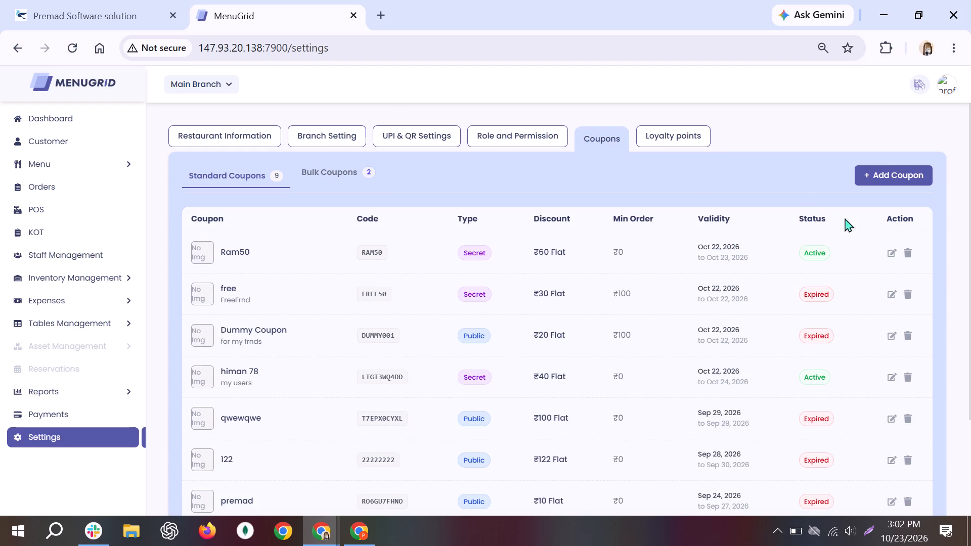
left_click(890, 254)
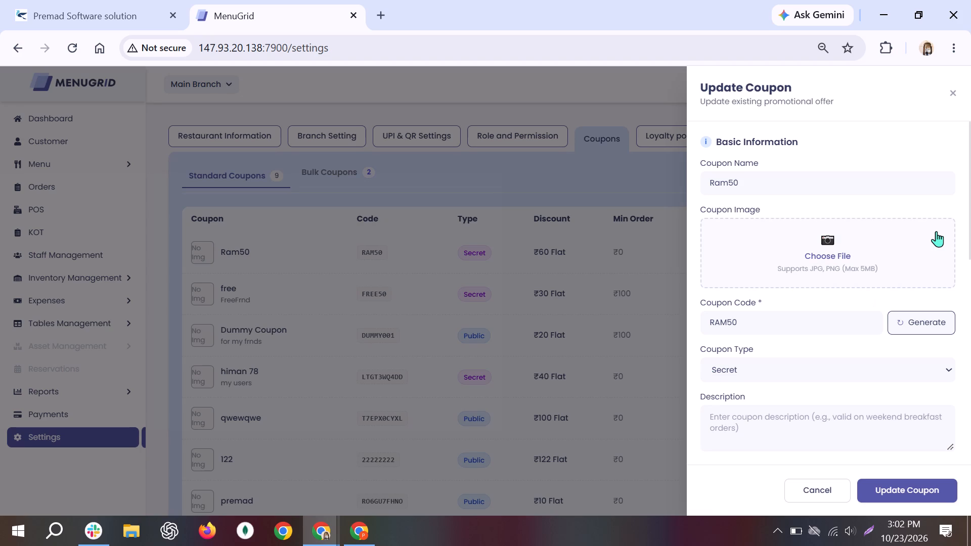
scroll(936, 231, "down", 1)
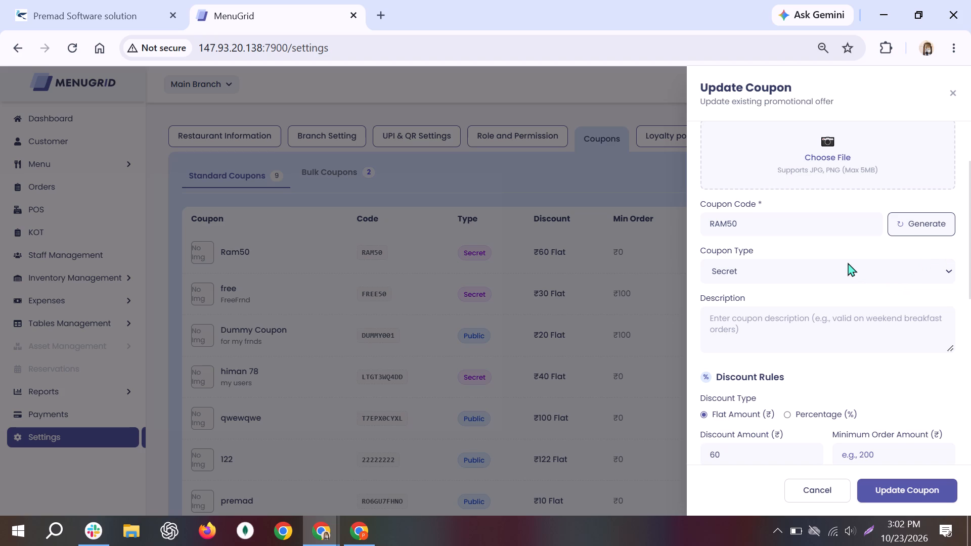
scroll(848, 262, "down", 12)
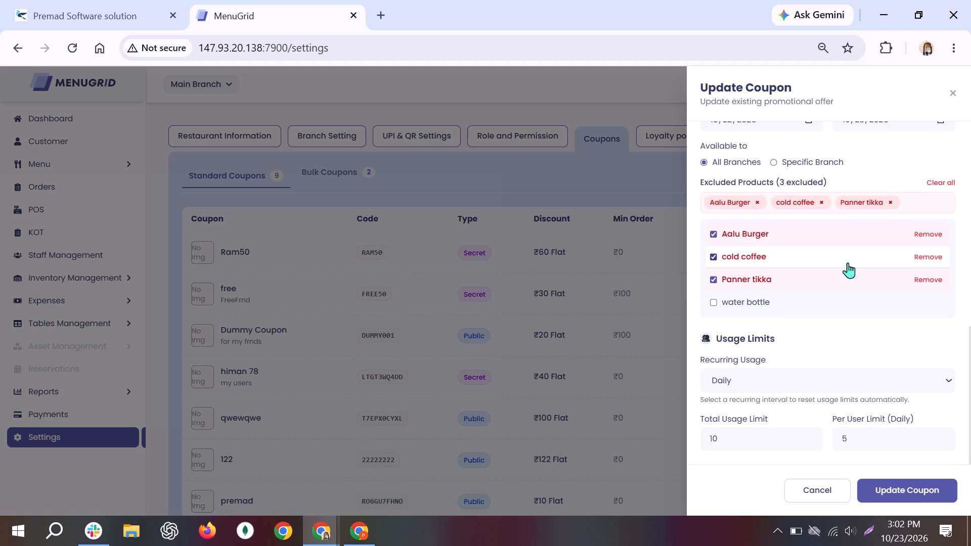
scroll(848, 262, "up", 16)
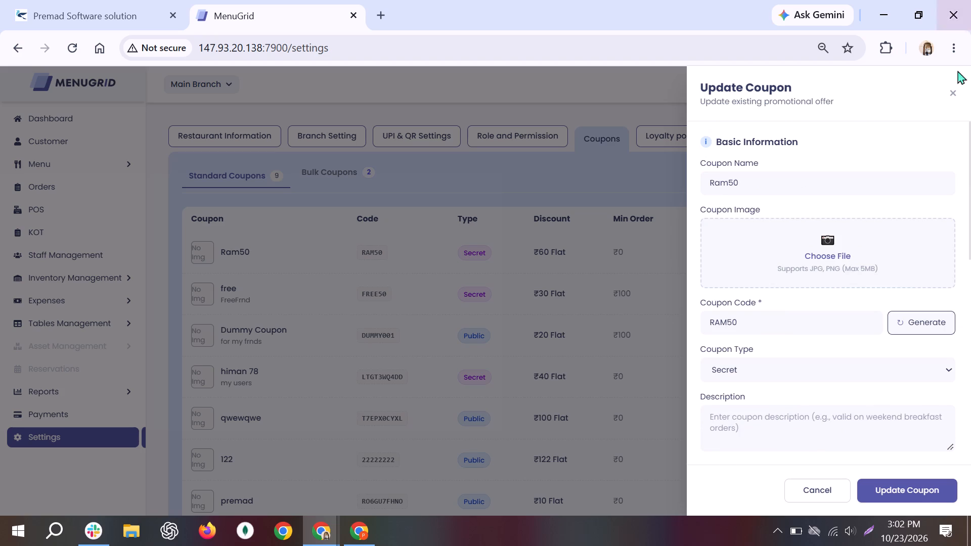
left_click(952, 95)
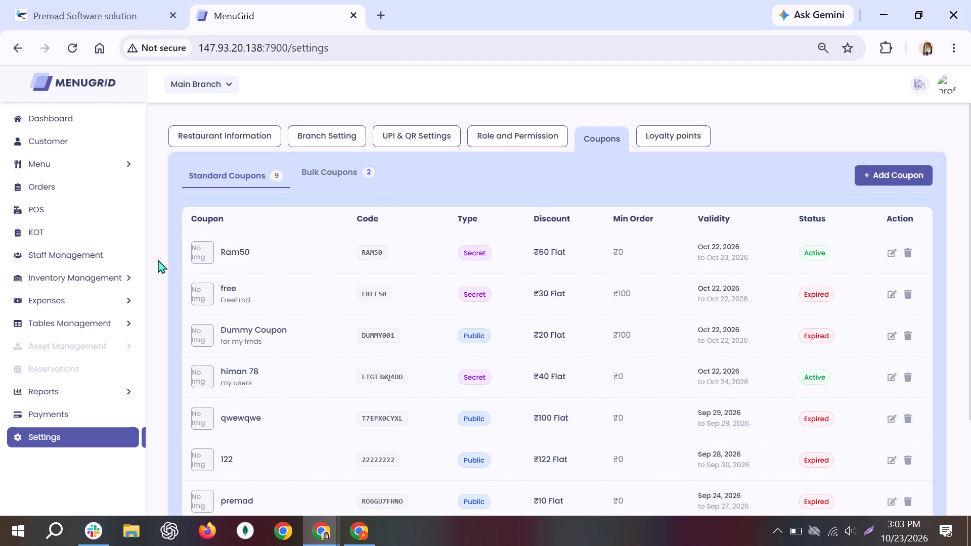
Switch to the Incognito MenuGrid window and add one Aalu Burger to a new dine-in POS order.
key("alt+Tab")
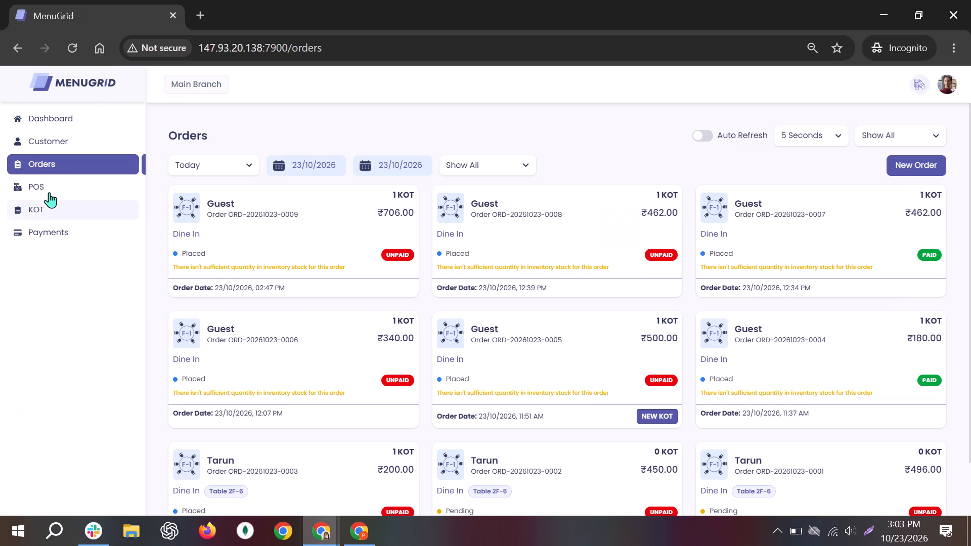
left_click(49, 188)
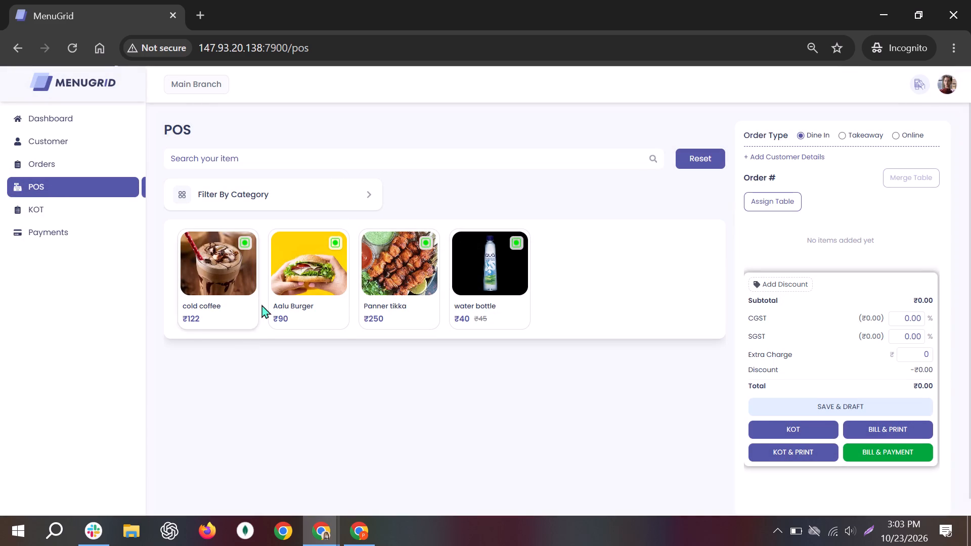
left_click(290, 296)
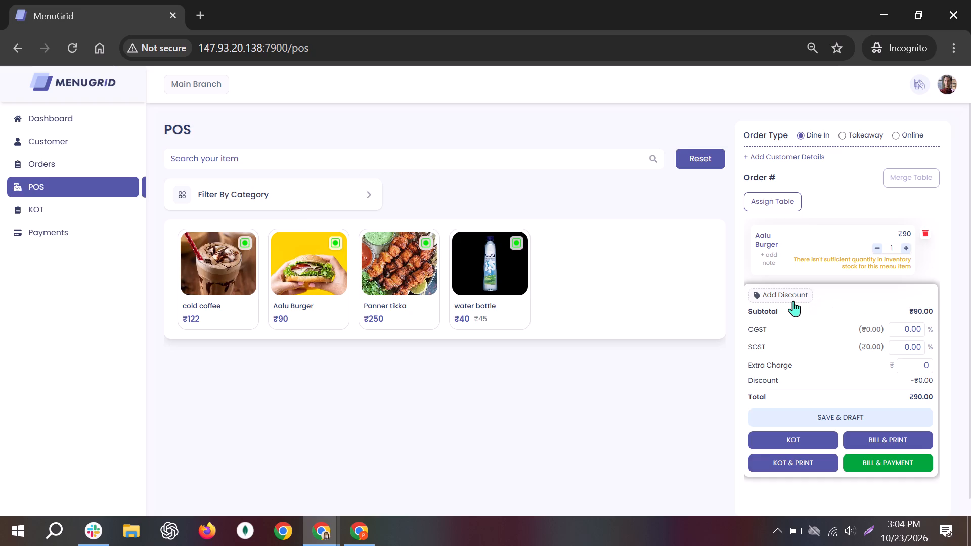
Back in the admin window's standard coupons, change the Ram50 coupon's type to Private and save the update.
key("alt+Tab")
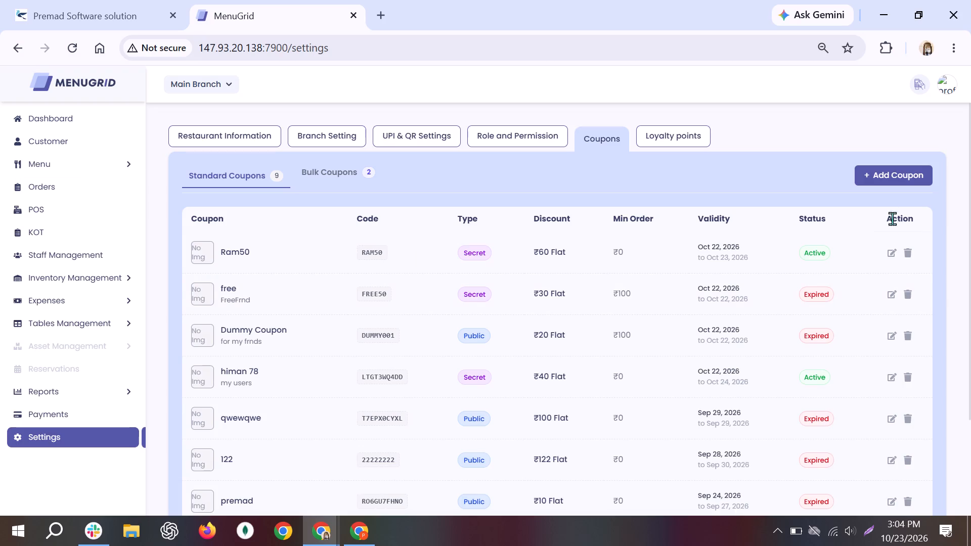
left_click(889, 253)
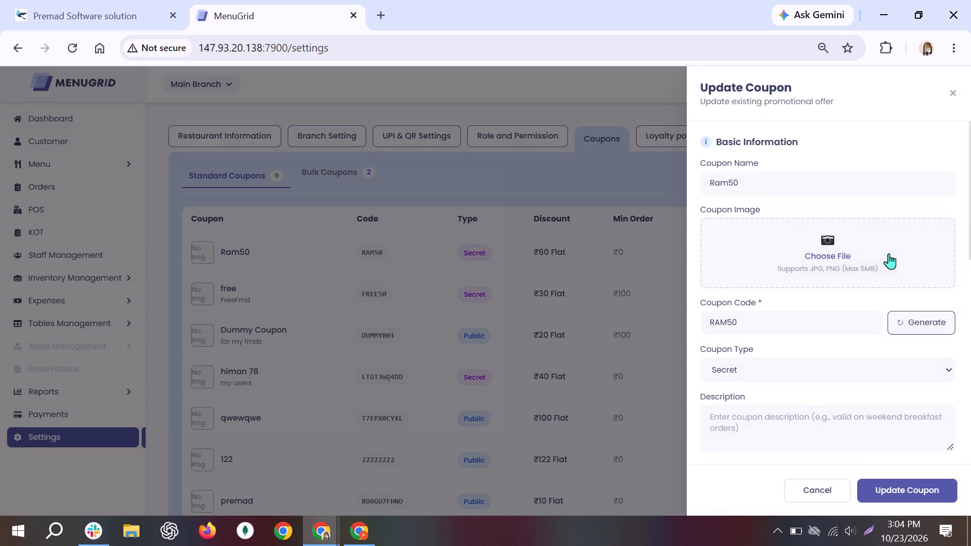
scroll(889, 253, "down", 2)
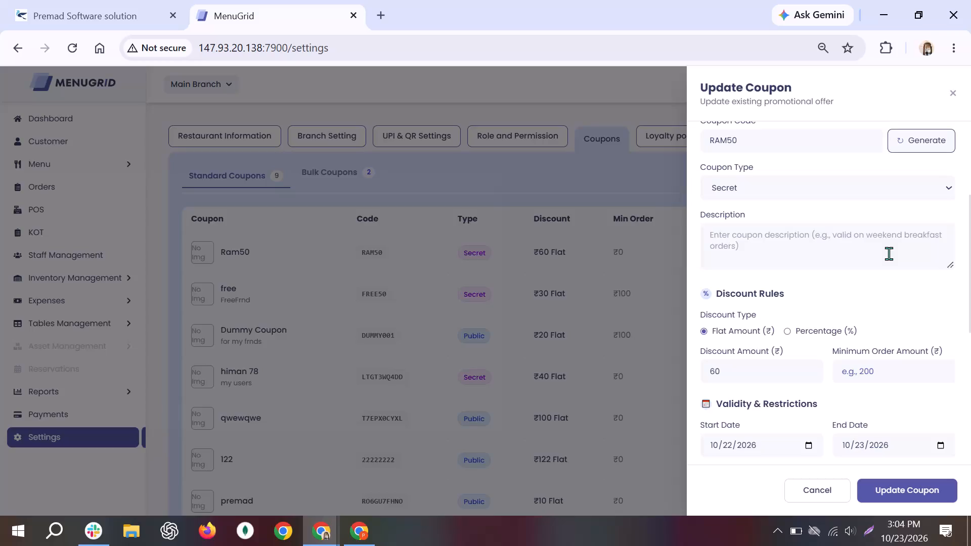
scroll(889, 253, "down", 2)
scroll(889, 253, "up", 1)
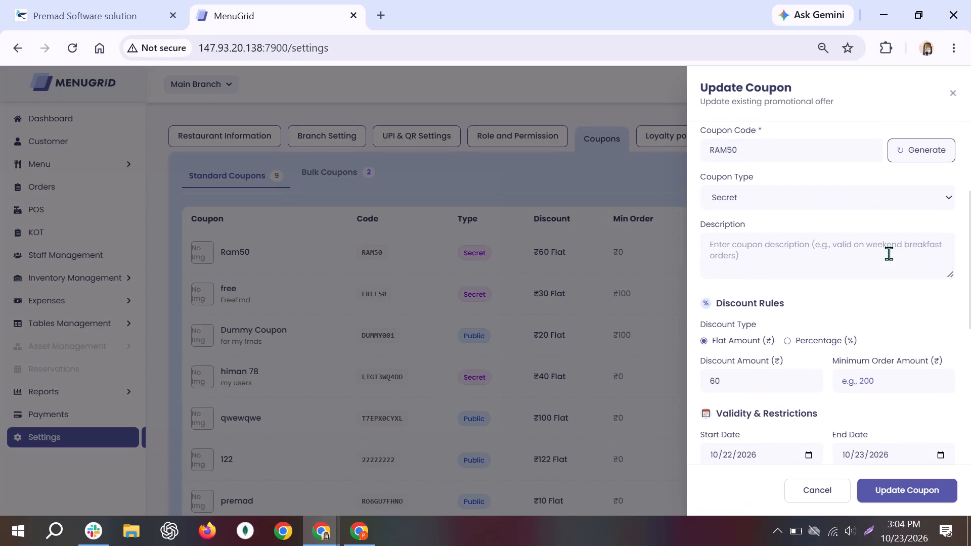
scroll(889, 253, "down", 1)
left_click(868, 185)
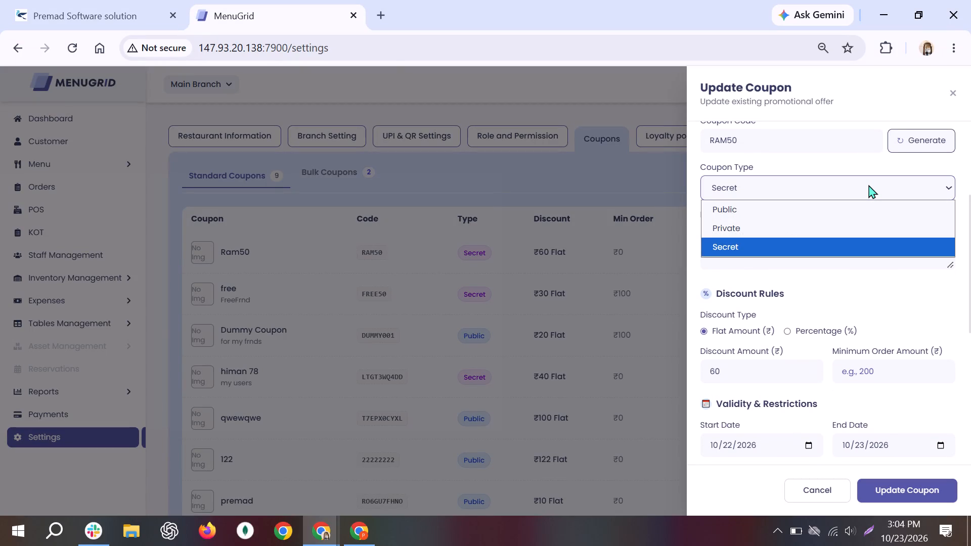
left_click(816, 230)
scroll(816, 230, "down", 15)
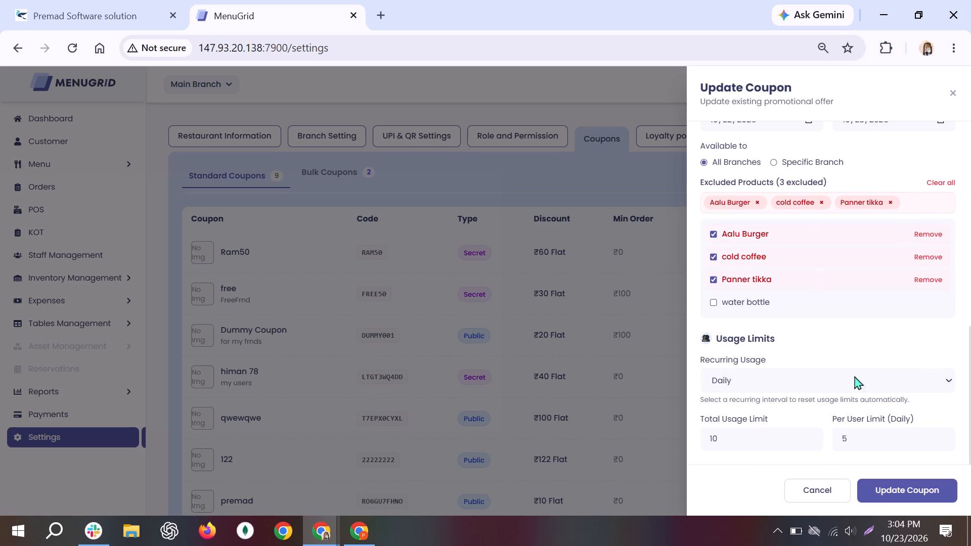
left_click(893, 483)
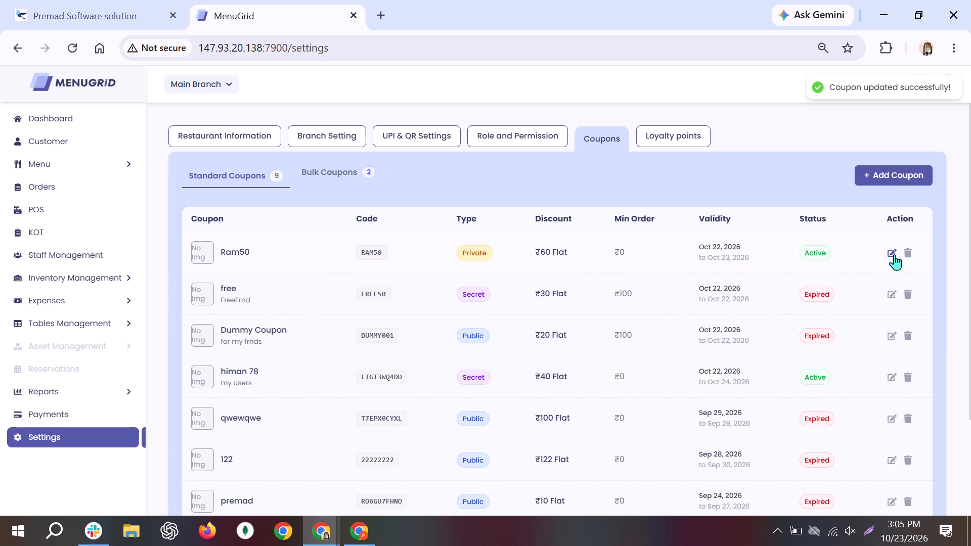
Reopen the Ram50 coupon and examine its discount rules, validity dates, excluded products and usage limits.
left_click(894, 254)
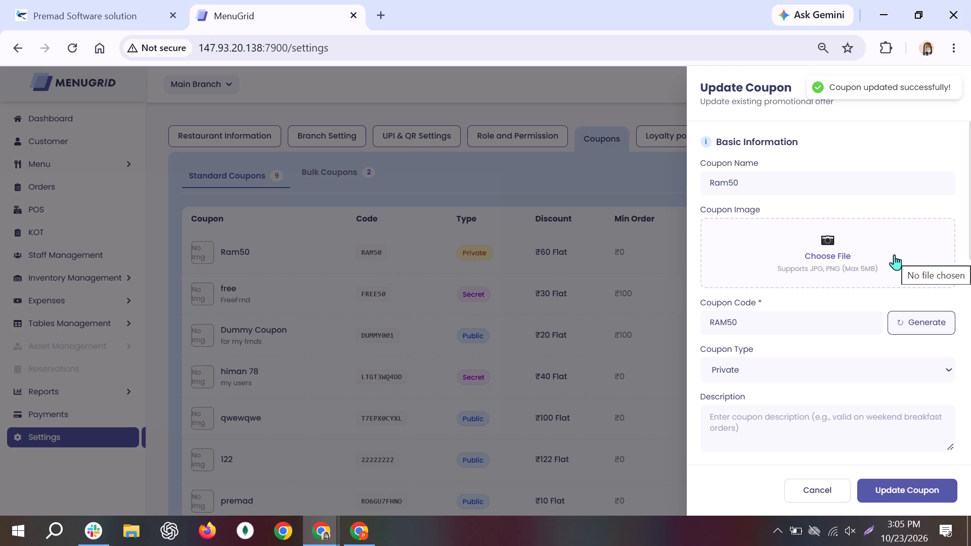
scroll(894, 254, "down", 6)
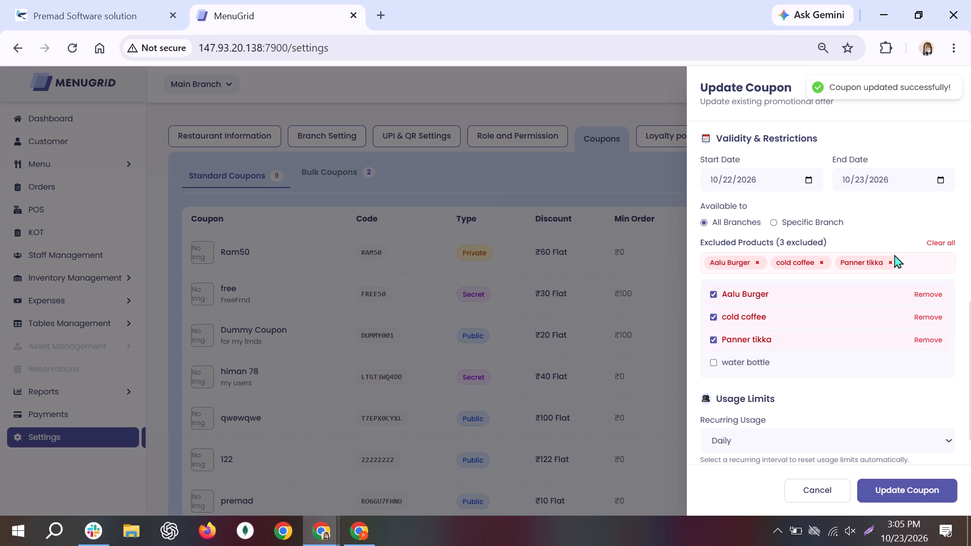
scroll(894, 254, "down", 1)
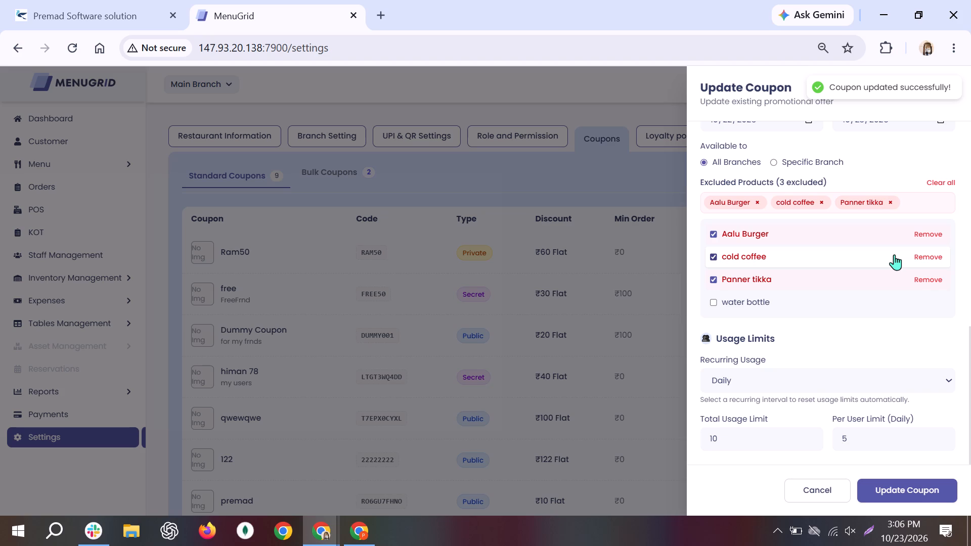
scroll(894, 254, "down", 2)
scroll(894, 254, "up", 3)
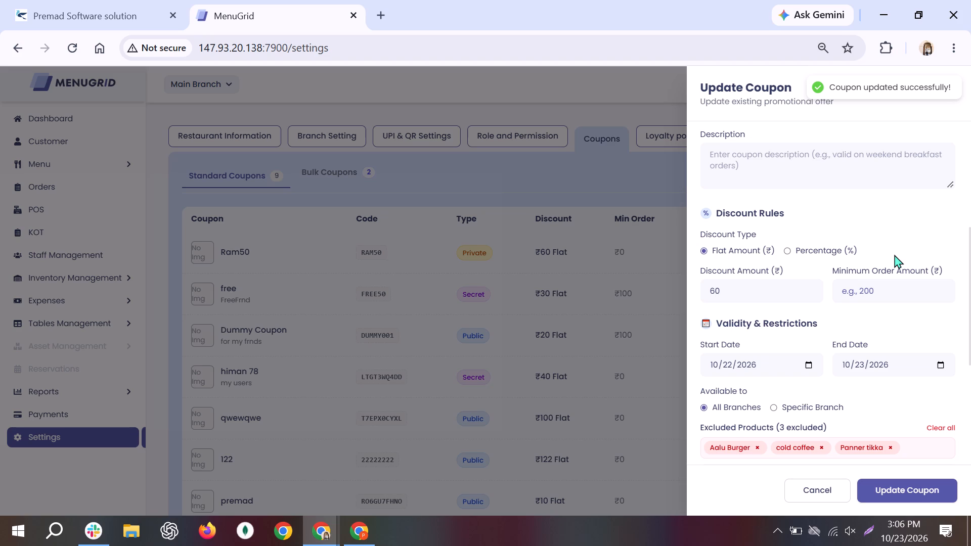
scroll(894, 254, "down", 1)
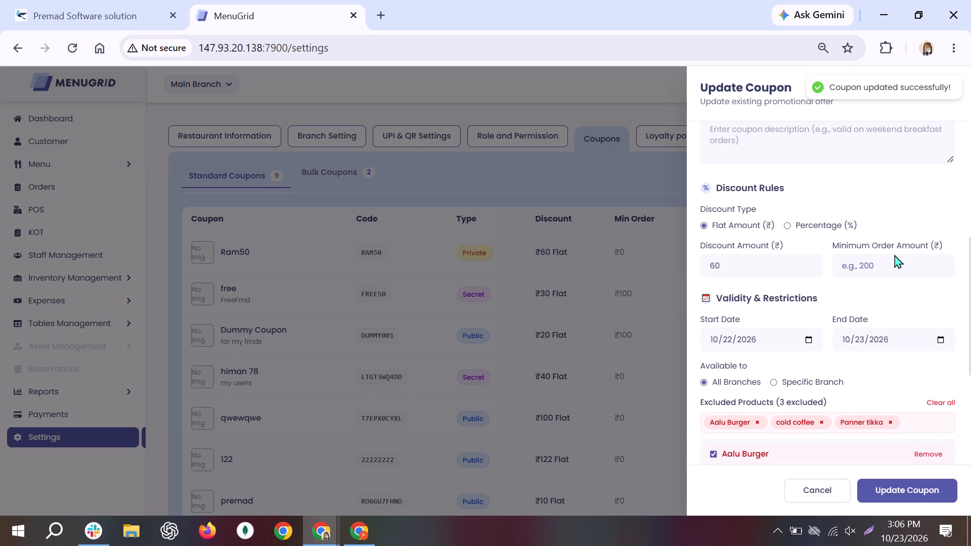
scroll(894, 254, "down", 1)
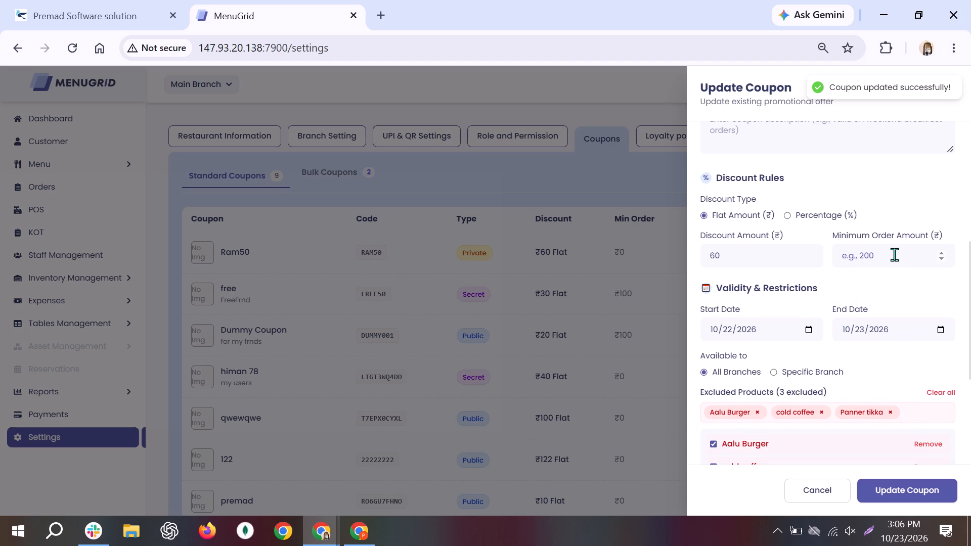
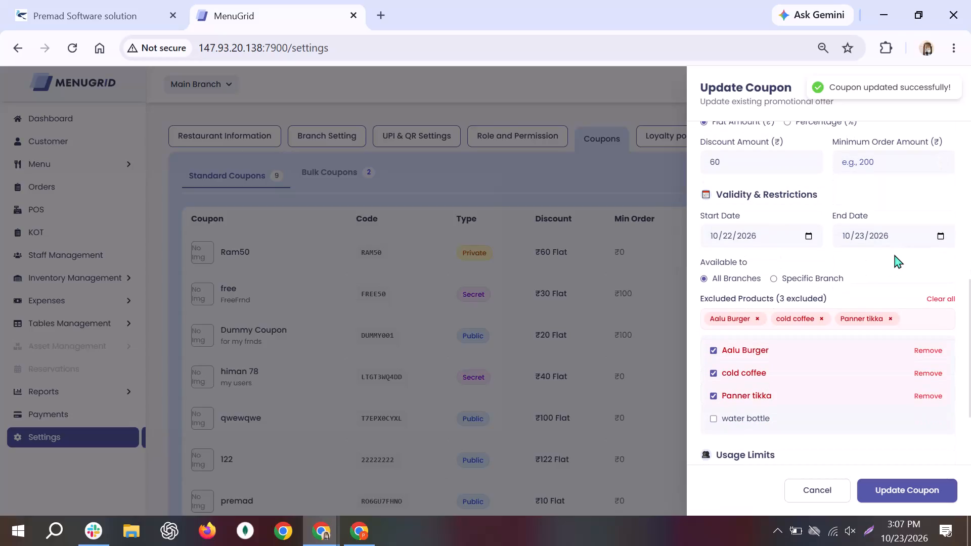
Set the Ram50 coupon's minimum order amount to ₹50 and save the update.
left_click(866, 157)
type("100")
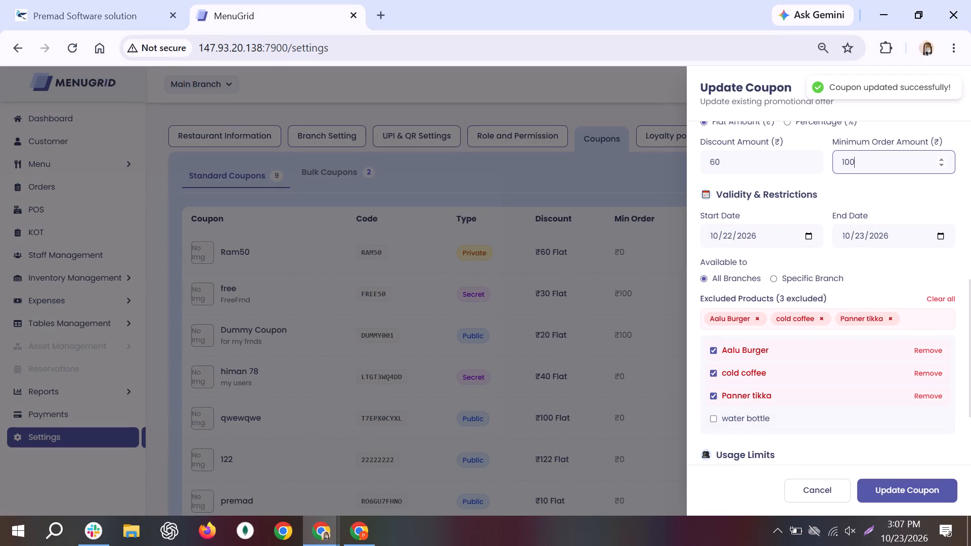
key("BackSpace")
key("BackSpace")
key("BackSpace")
type("50")
left_click(931, 490)
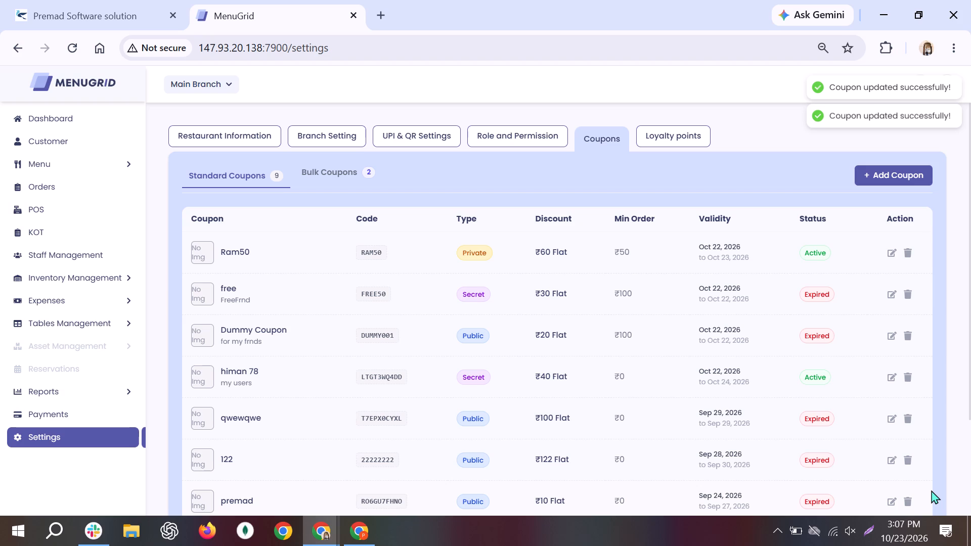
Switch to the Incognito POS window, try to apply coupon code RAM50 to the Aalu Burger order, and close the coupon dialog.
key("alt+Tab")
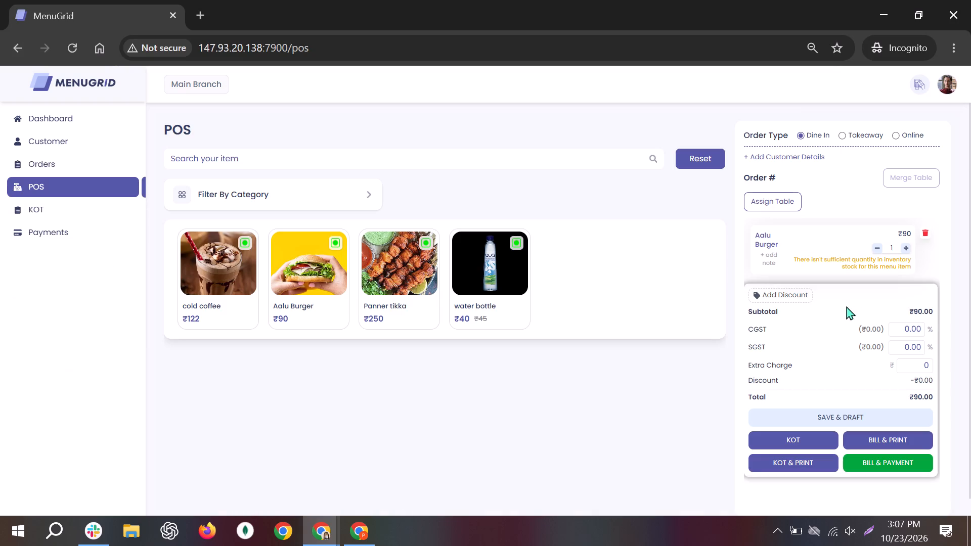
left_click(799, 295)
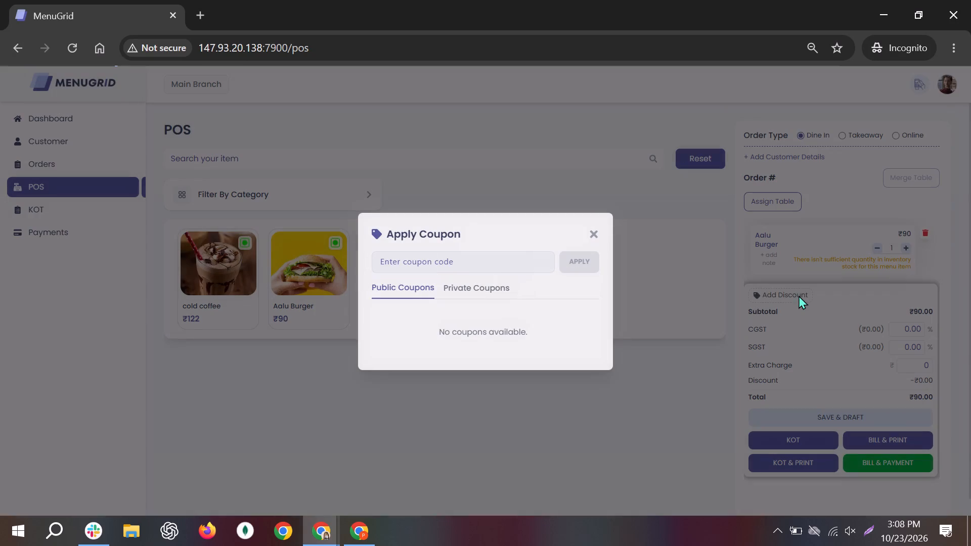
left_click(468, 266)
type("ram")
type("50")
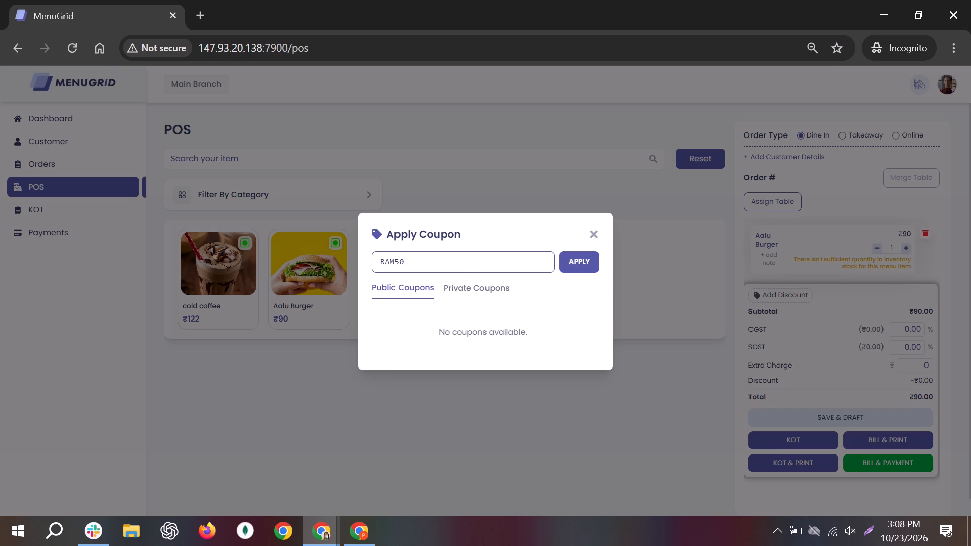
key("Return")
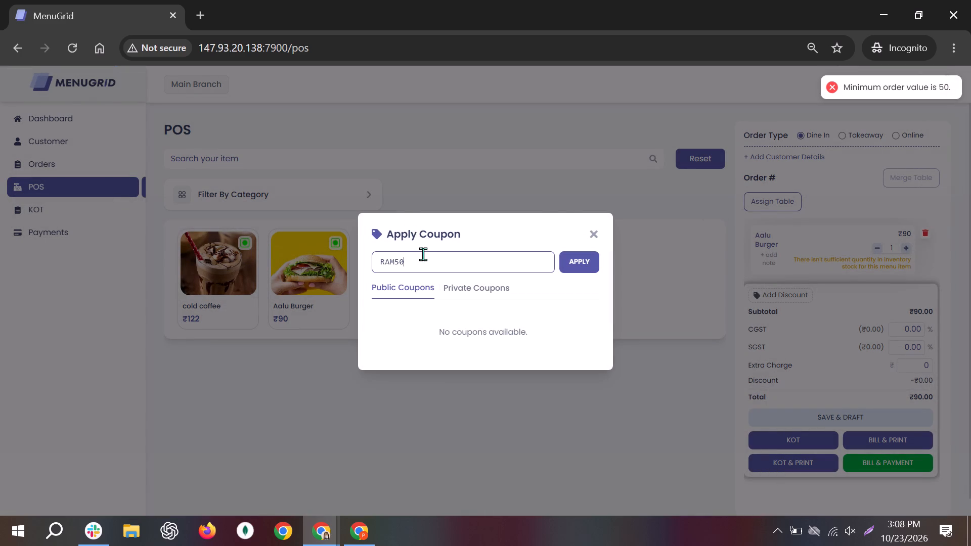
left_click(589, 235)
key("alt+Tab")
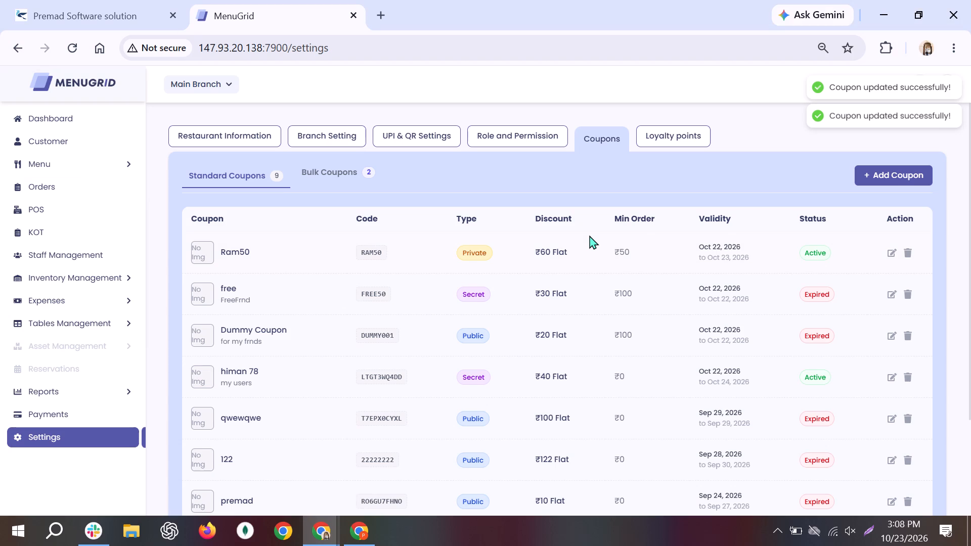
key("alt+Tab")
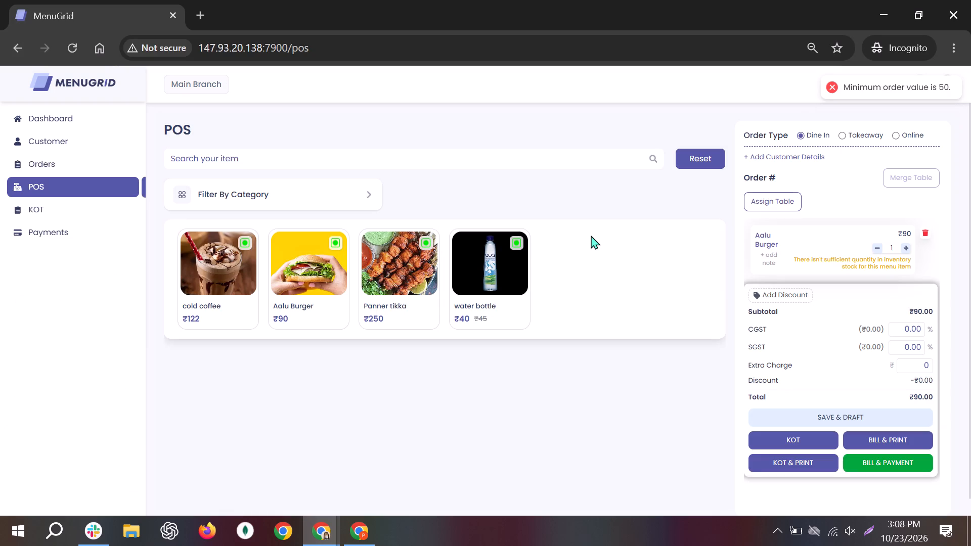
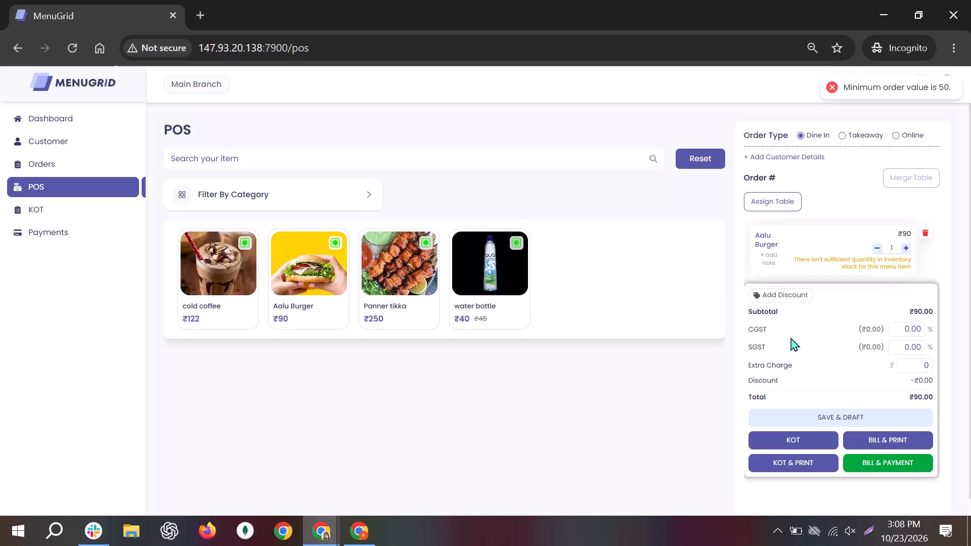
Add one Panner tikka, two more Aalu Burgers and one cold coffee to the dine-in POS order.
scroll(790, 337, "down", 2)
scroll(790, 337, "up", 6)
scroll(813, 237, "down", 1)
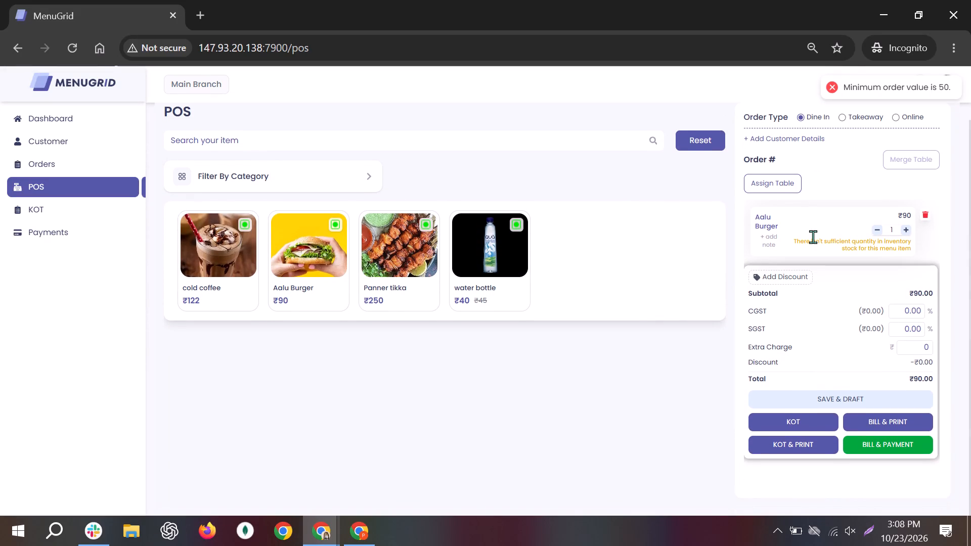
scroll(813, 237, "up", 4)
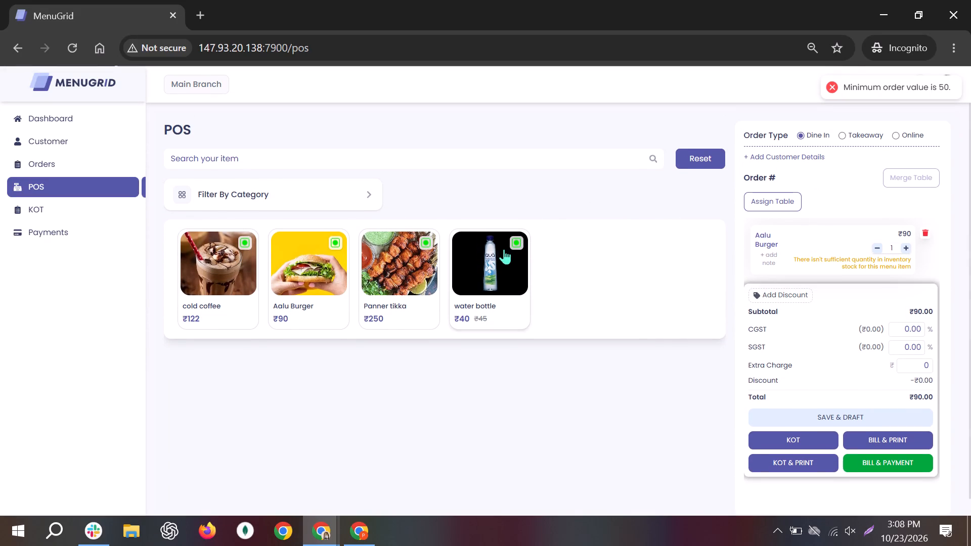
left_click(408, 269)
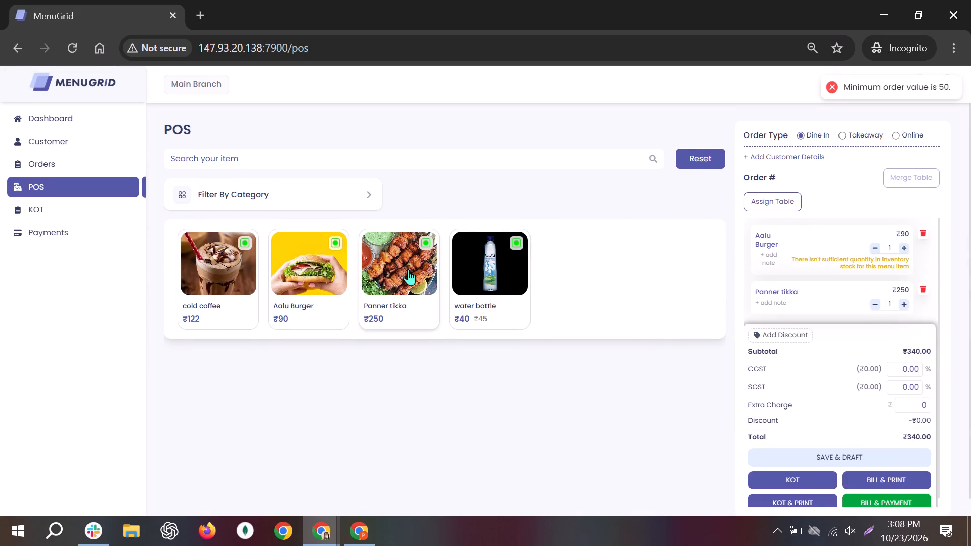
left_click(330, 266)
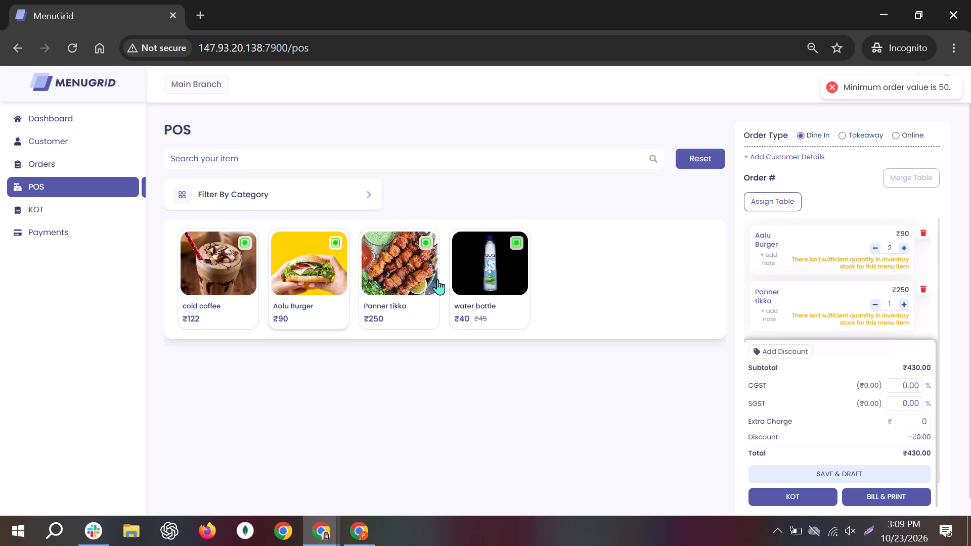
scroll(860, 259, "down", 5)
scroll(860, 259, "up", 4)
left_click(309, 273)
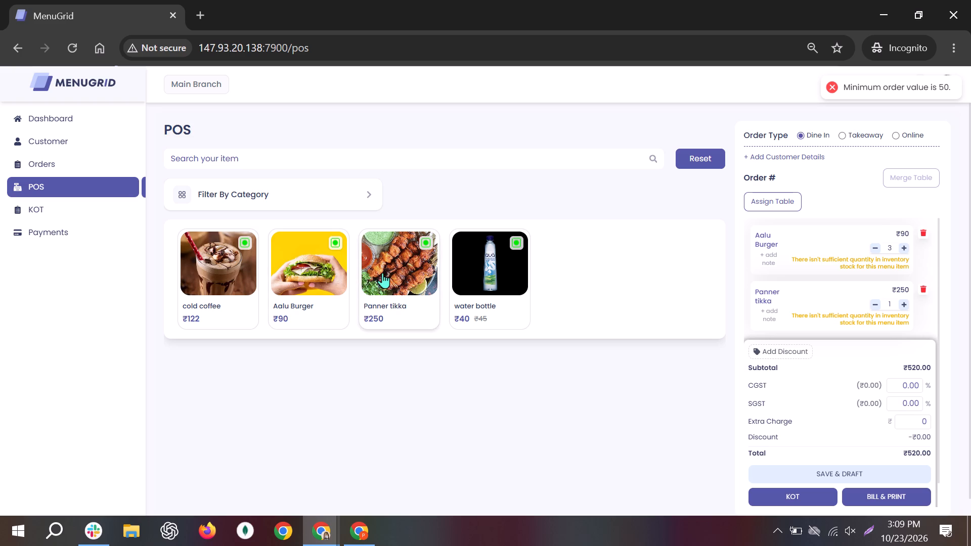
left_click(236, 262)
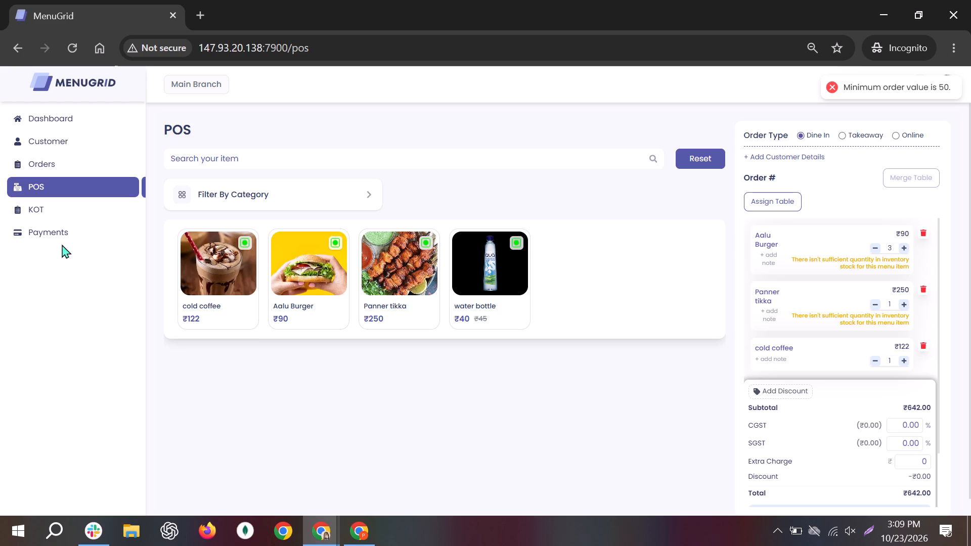
Look through the KOT, Orders, Customer, Dashboard and POS pages, ending on today's Orders list.
left_click(58, 206)
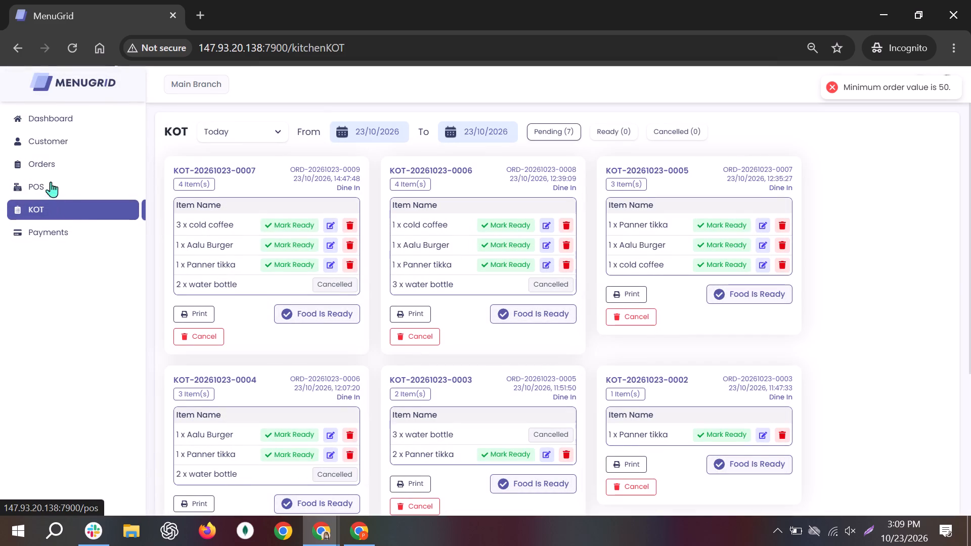
left_click(50, 165)
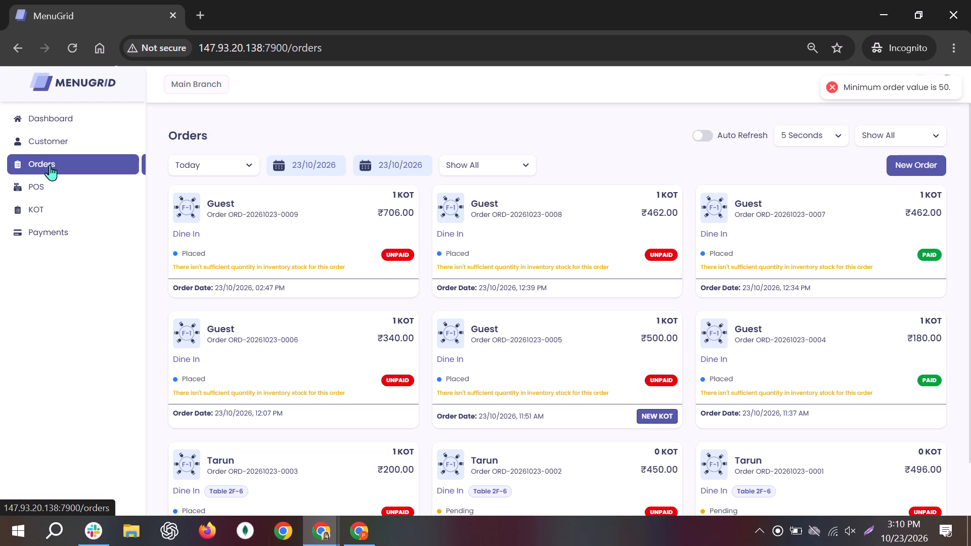
left_click(50, 147)
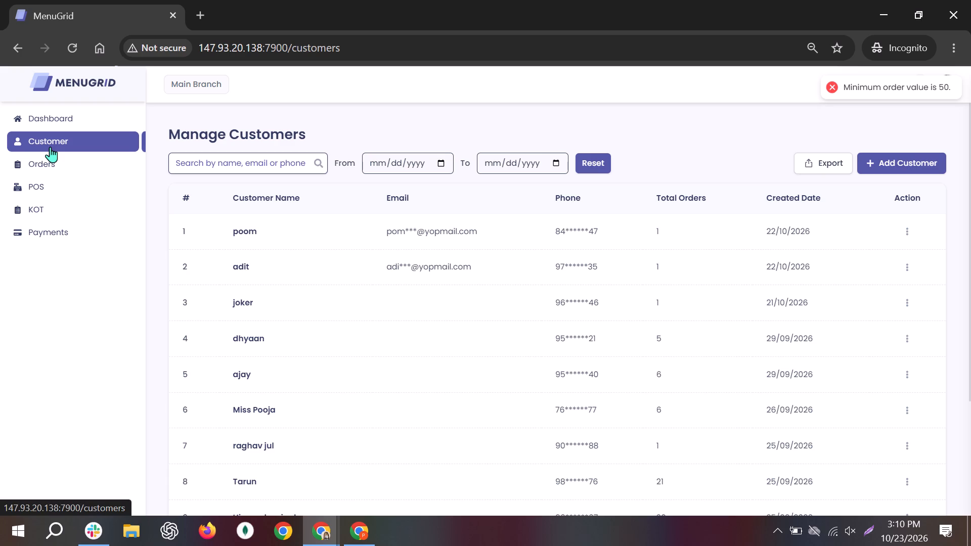
left_click(54, 114)
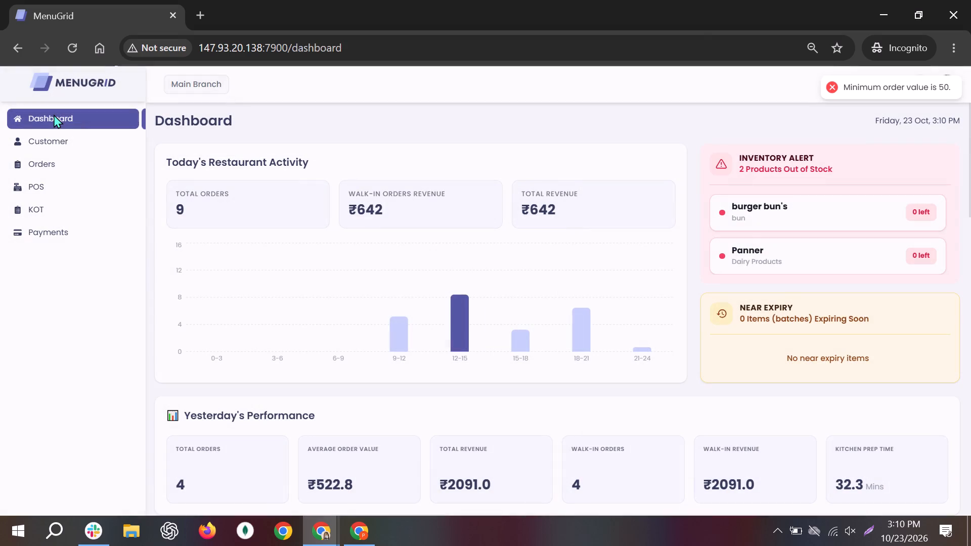
left_click(51, 165)
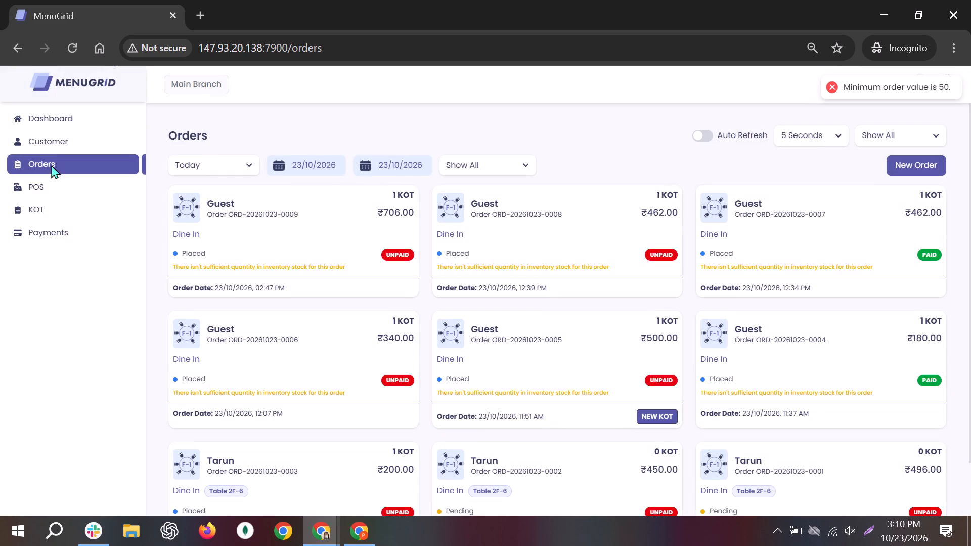
left_click(46, 183)
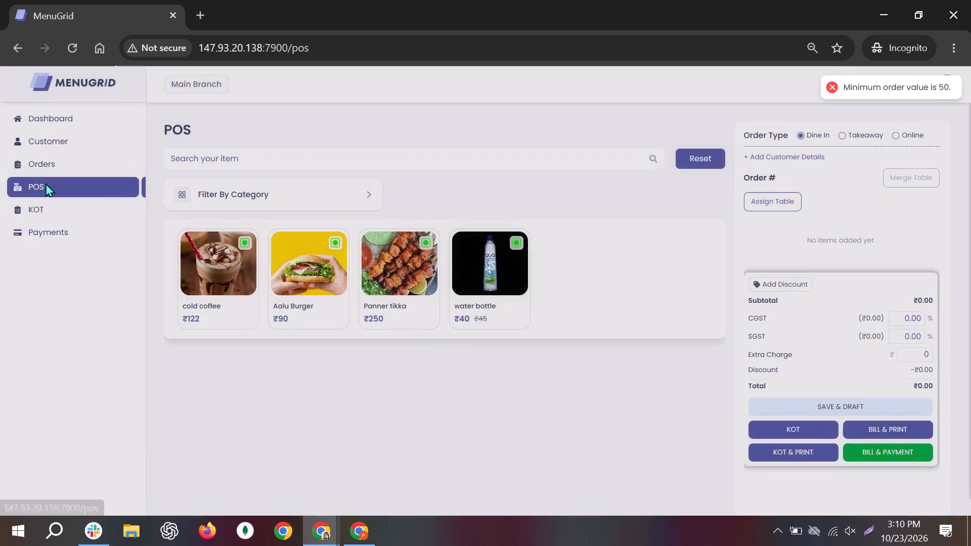
left_click(38, 205)
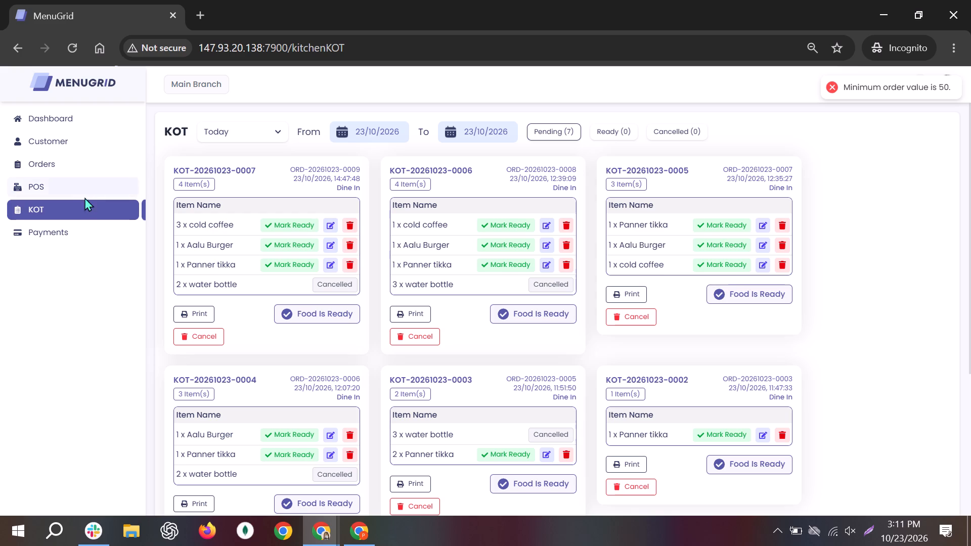
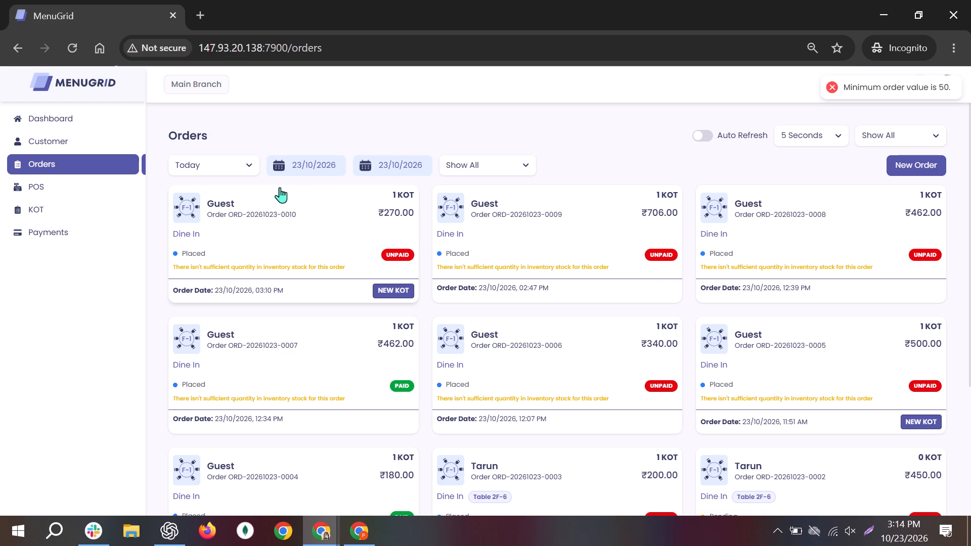
Refresh the orders list by visiting the Customer page and returning to Orders.
left_click(106, 138)
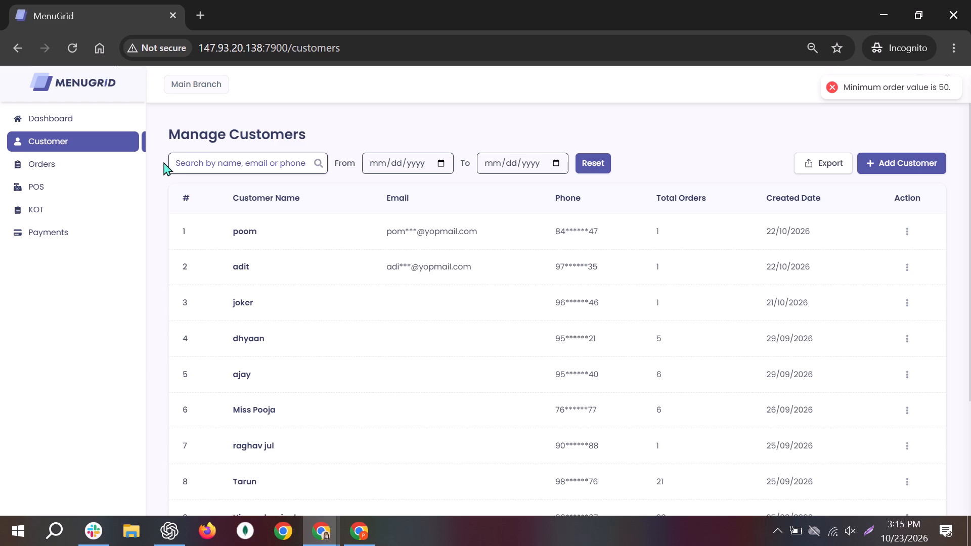
left_click(89, 168)
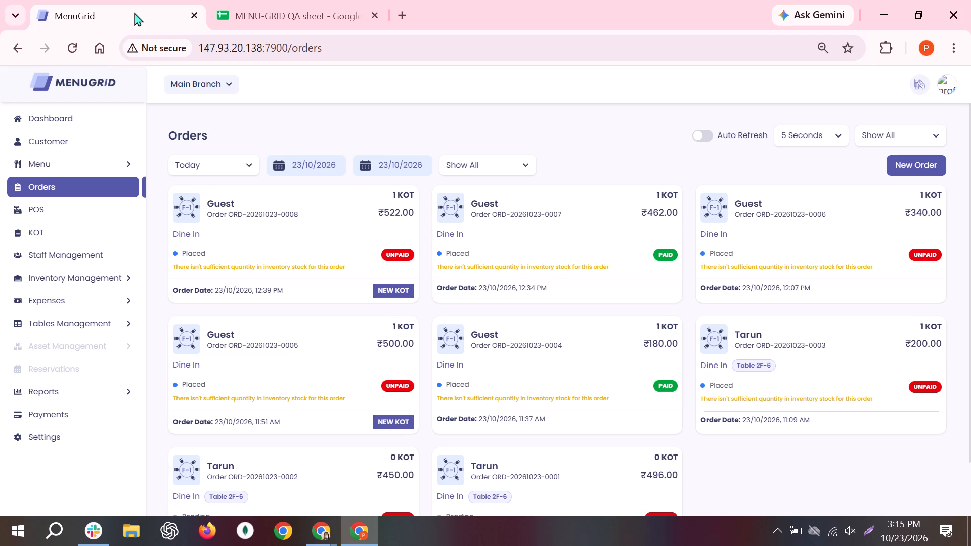
left_click(48, 214)
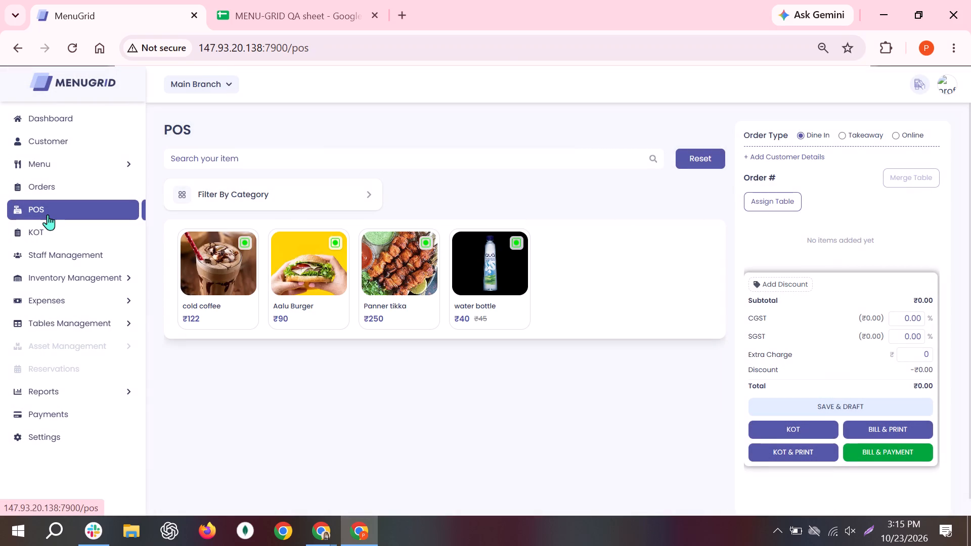
left_click(39, 233)
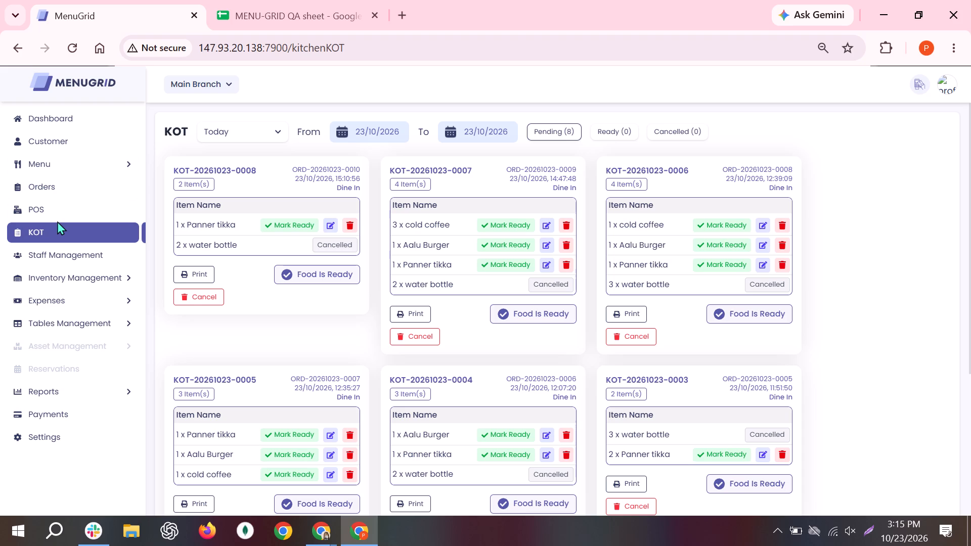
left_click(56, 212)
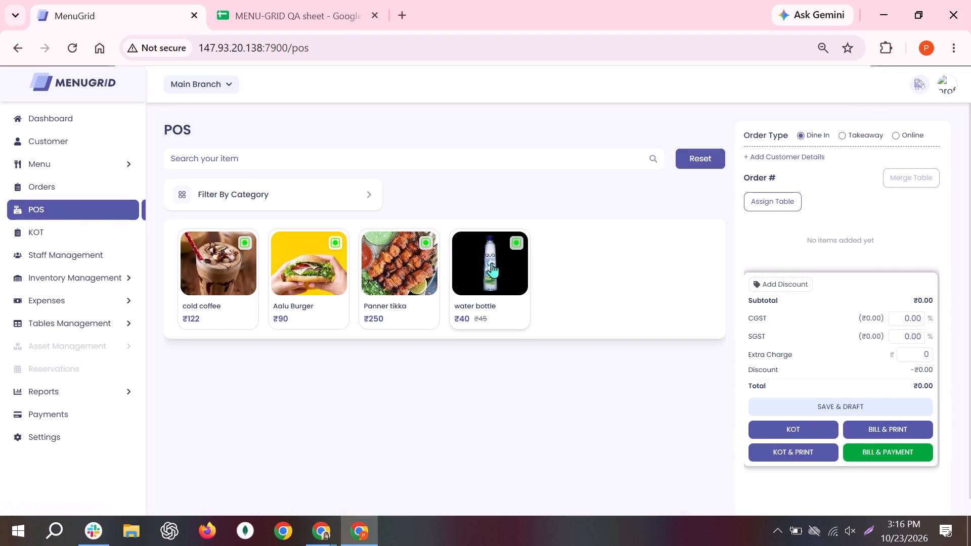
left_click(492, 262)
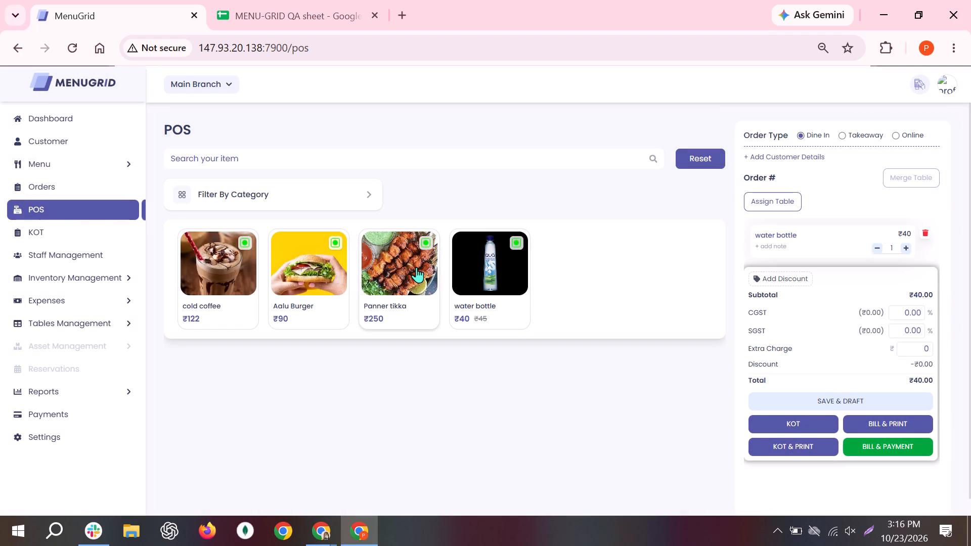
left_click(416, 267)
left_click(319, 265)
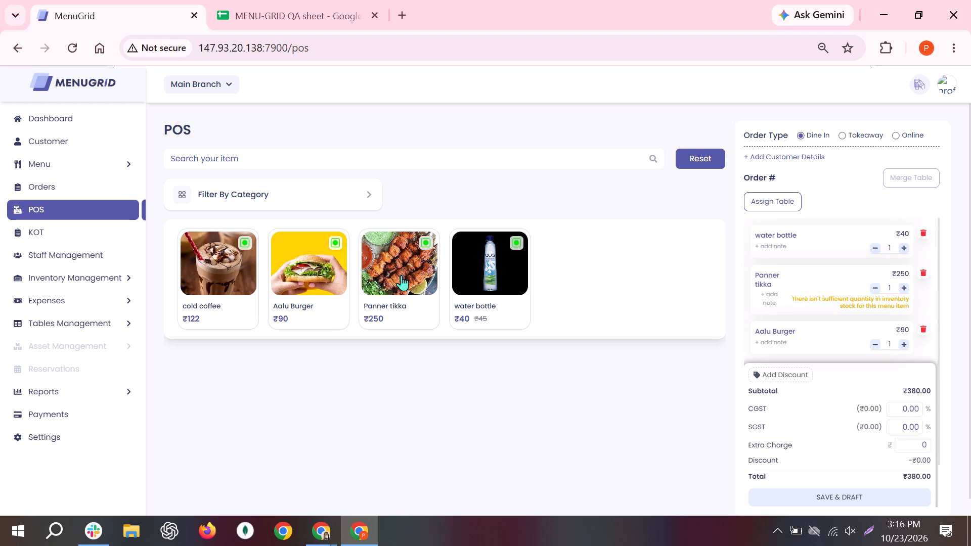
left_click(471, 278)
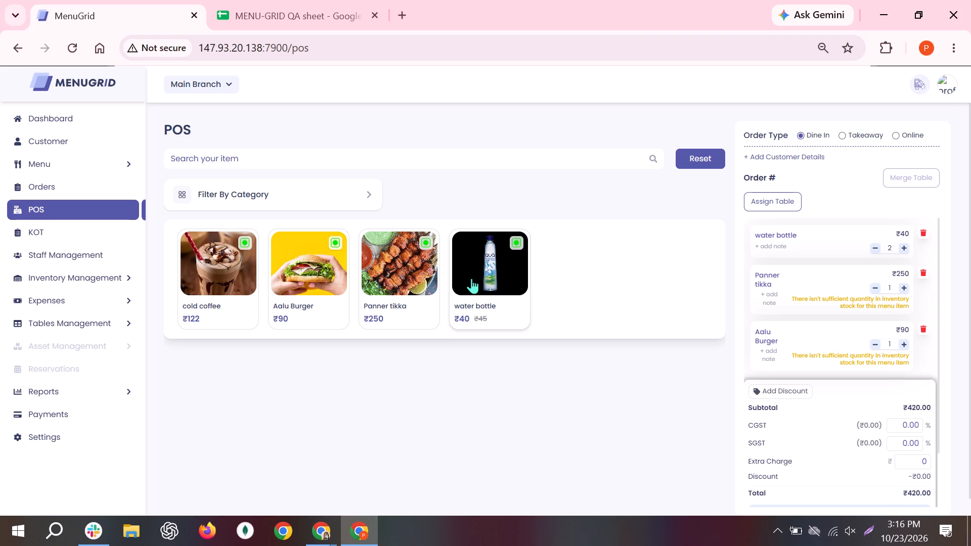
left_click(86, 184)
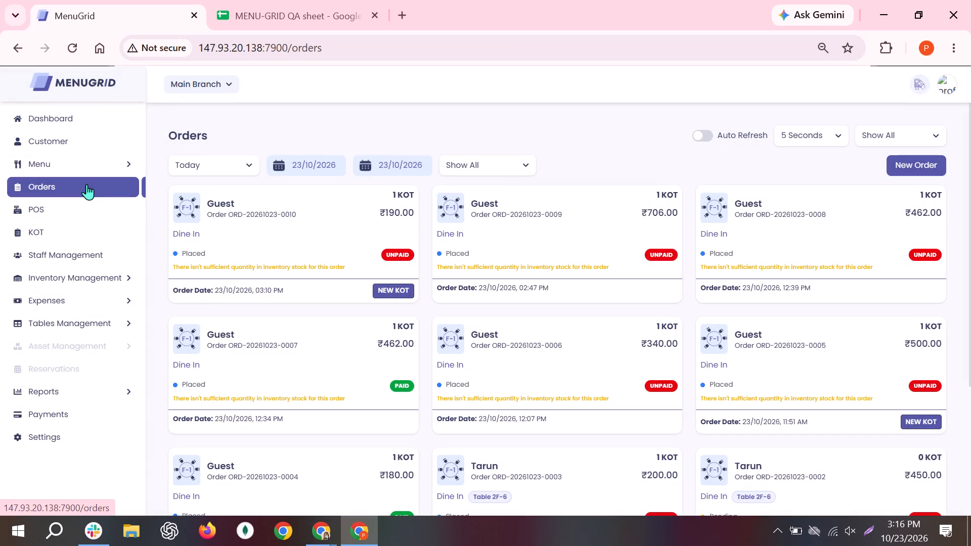
Start a dine-in POS order with three water bottles, one Panner tikka, one Aalu Burger and one cold coffee.
left_click(79, 209)
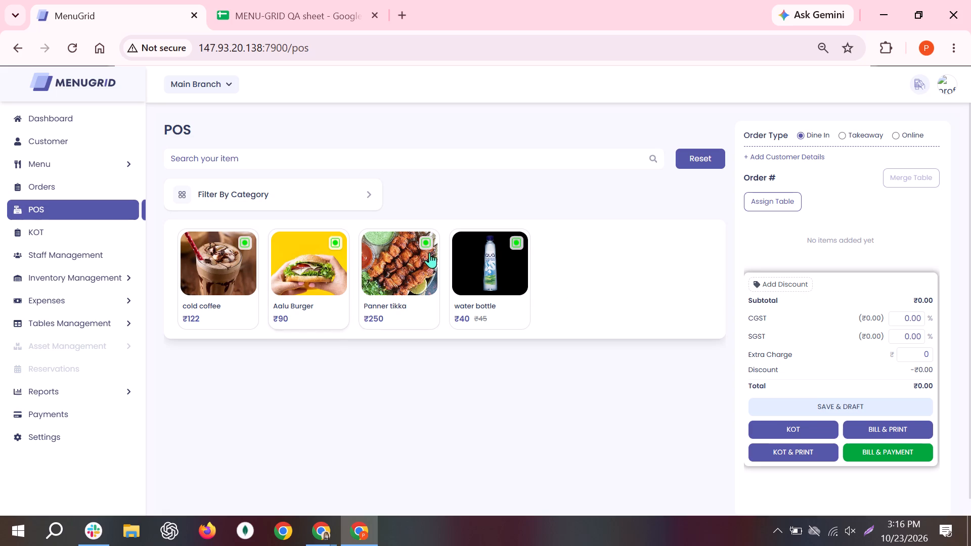
left_click(466, 252)
left_click(396, 257)
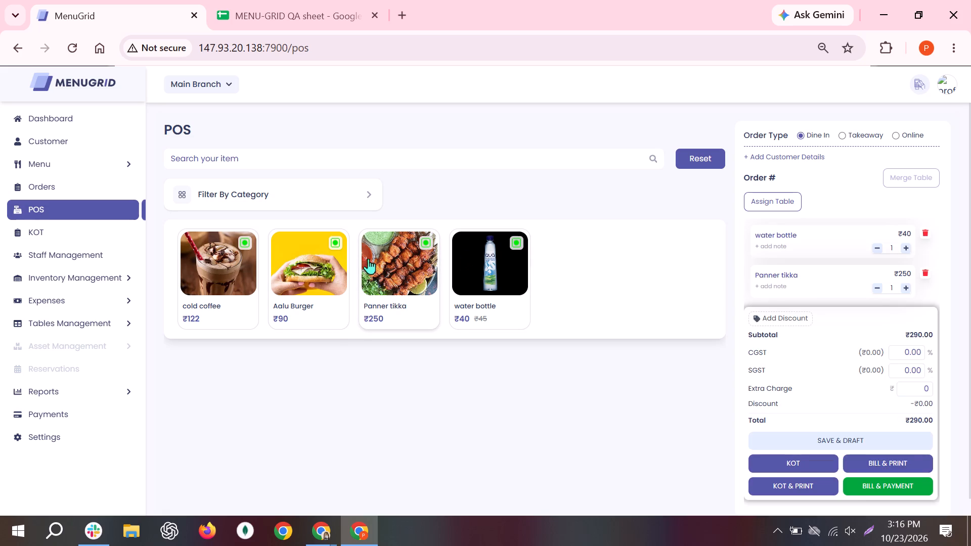
left_click(326, 262)
left_click(214, 252)
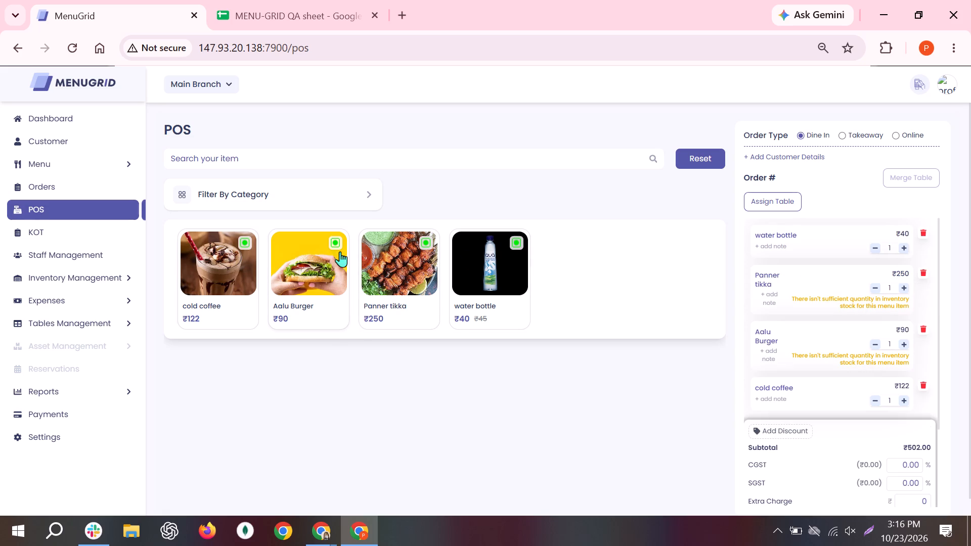
left_click(481, 256)
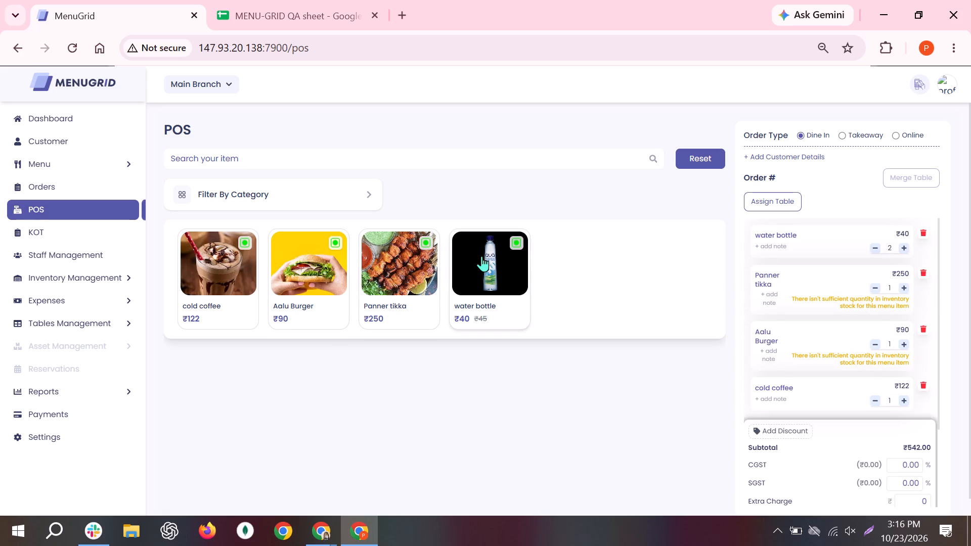
left_click(481, 256)
Apply the coupon code RAM50 to the POS order.
scroll(888, 255, "down", 3)
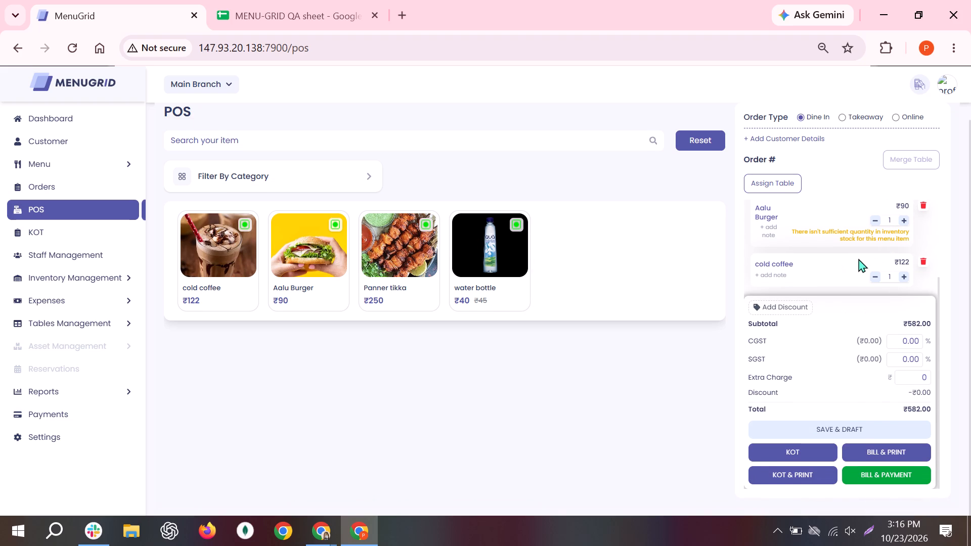
left_click(790, 312)
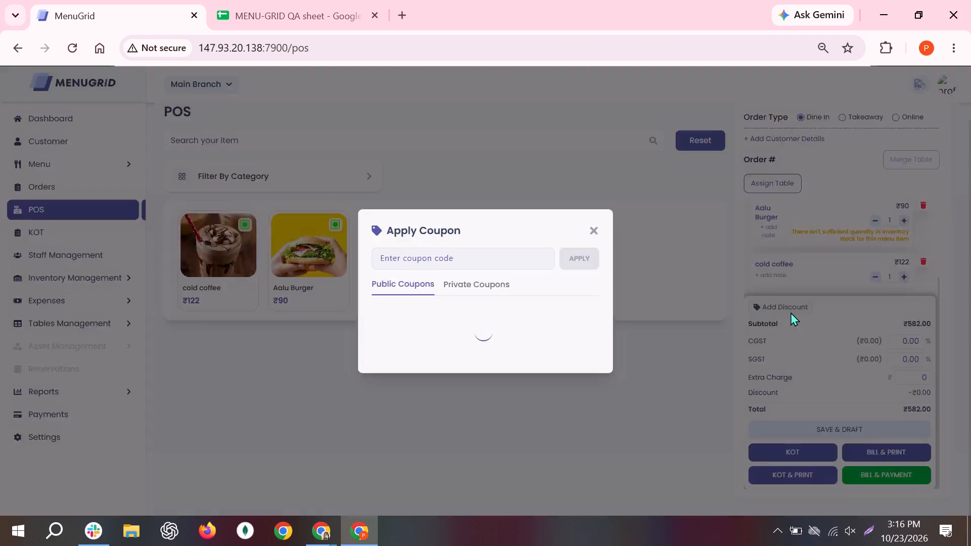
left_click(464, 264)
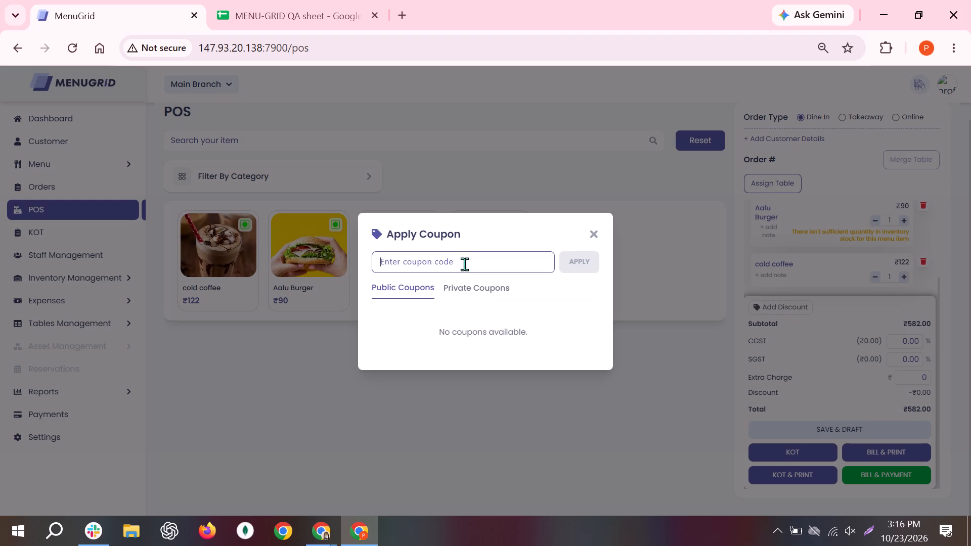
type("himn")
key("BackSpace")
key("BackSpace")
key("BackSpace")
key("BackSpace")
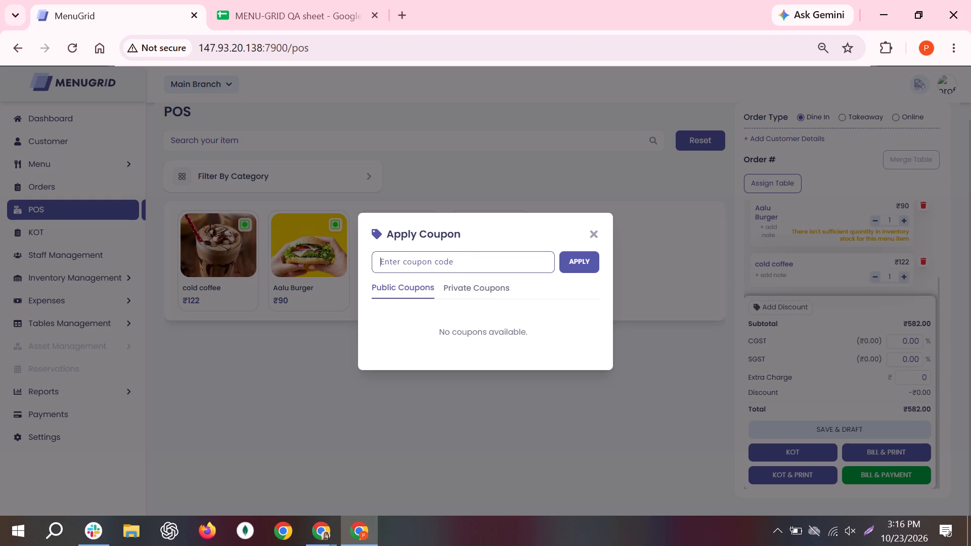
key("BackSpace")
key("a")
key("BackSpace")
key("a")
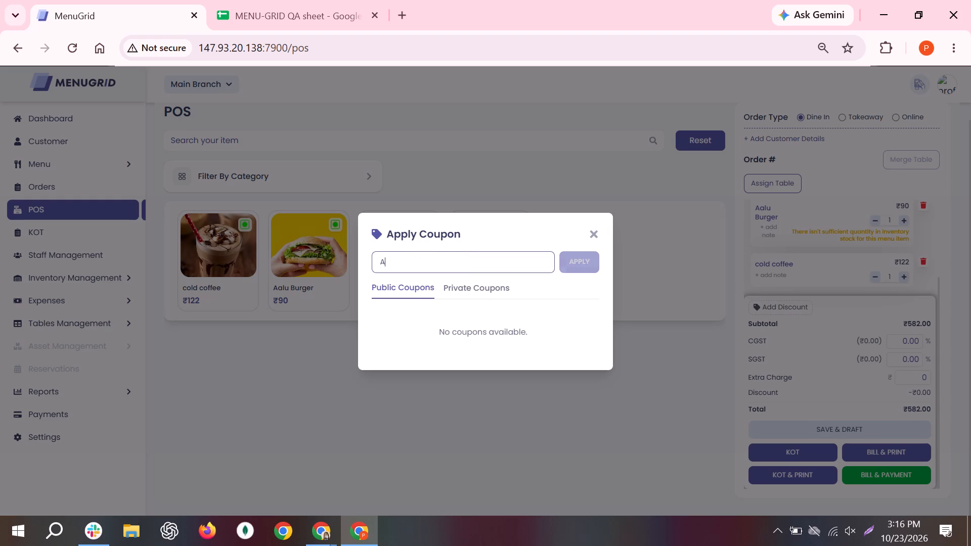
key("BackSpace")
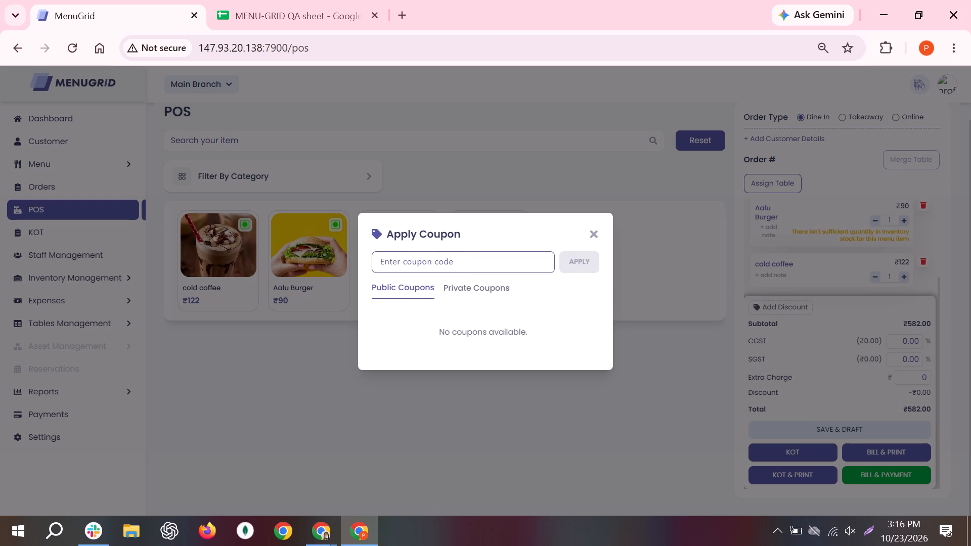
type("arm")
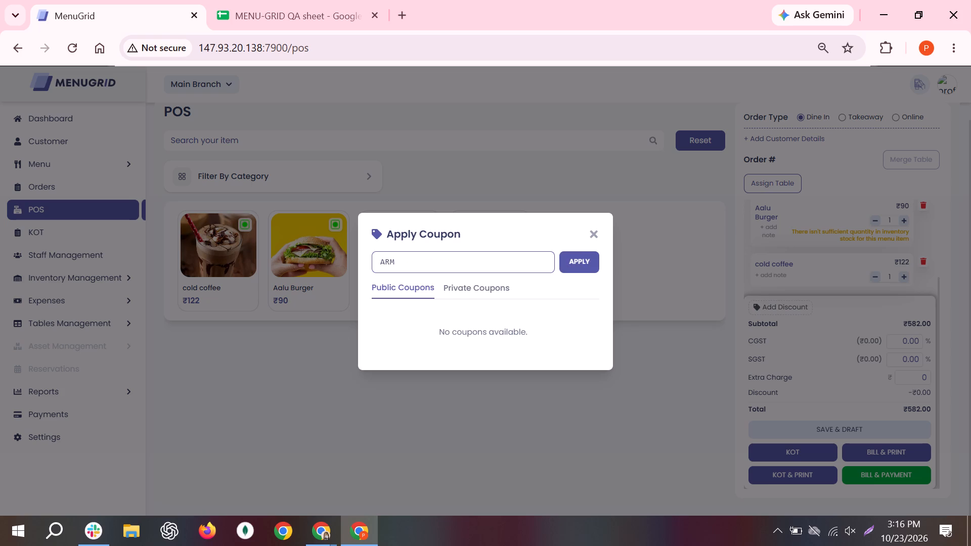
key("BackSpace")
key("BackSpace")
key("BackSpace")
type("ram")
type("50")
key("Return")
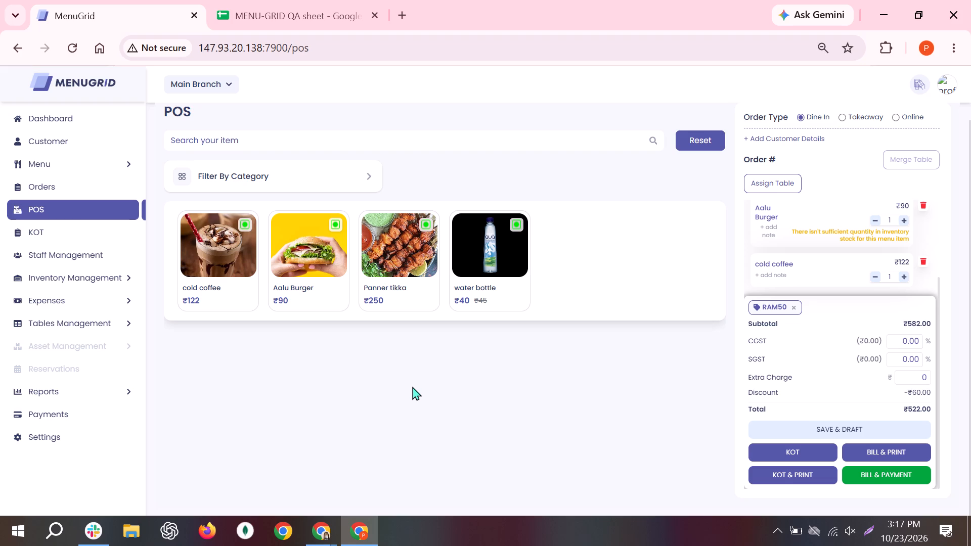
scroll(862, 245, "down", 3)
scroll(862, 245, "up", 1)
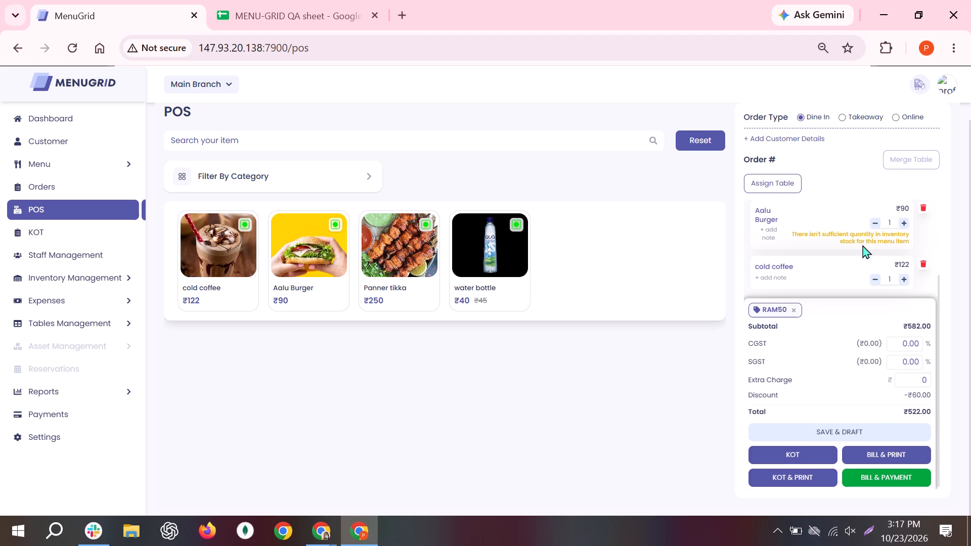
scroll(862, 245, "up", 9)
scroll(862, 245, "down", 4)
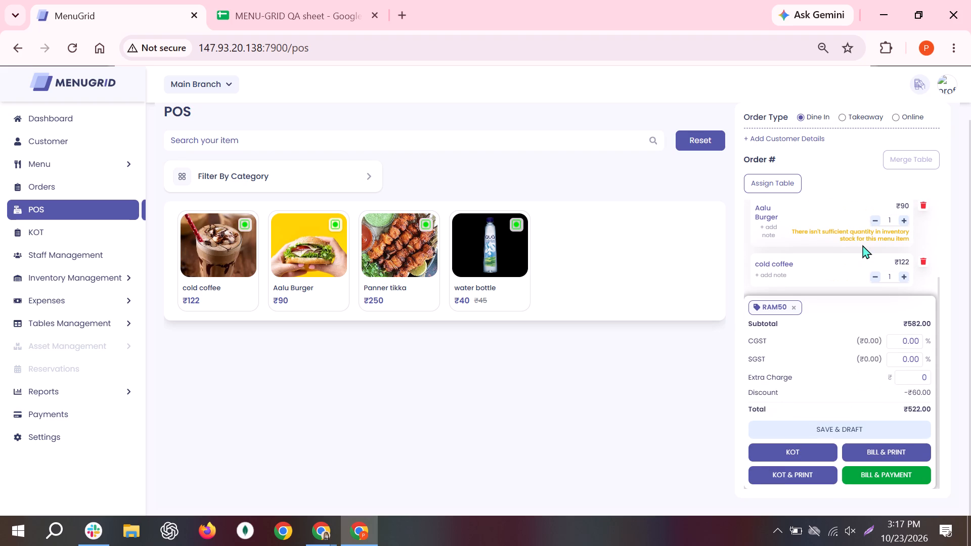
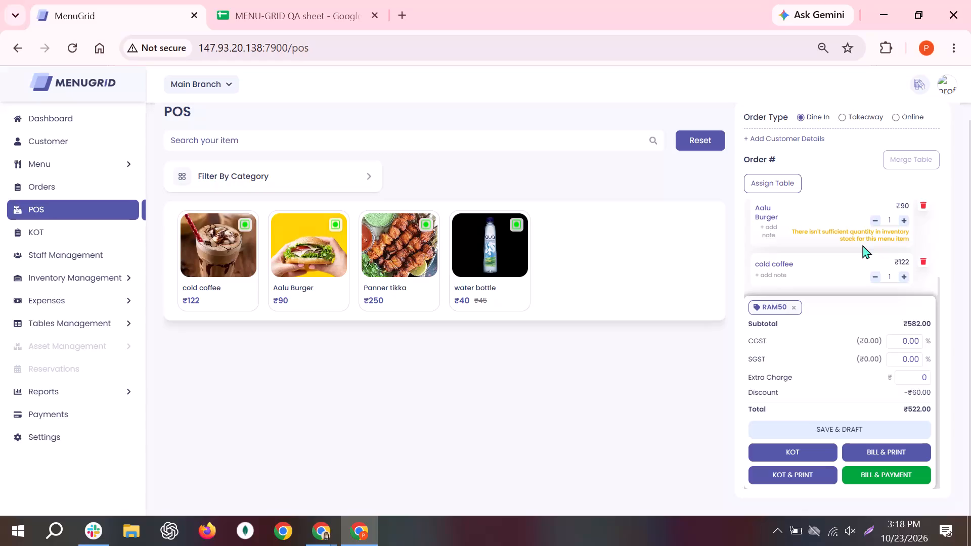
Save the dine-in POS order with the RAM50 coupon as a draft.
scroll(862, 245, "down", 1)
scroll(763, 399, "down", 4)
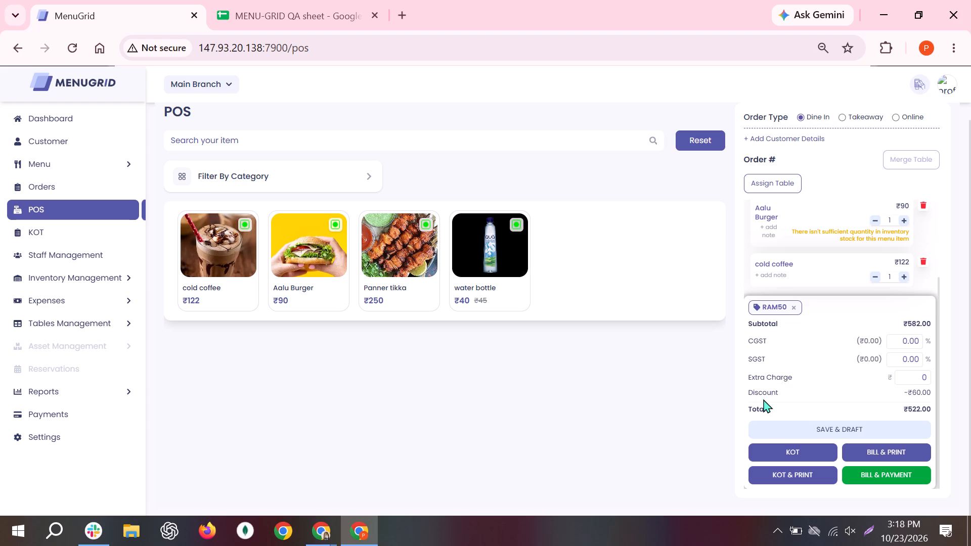
scroll(763, 399, "down", 3)
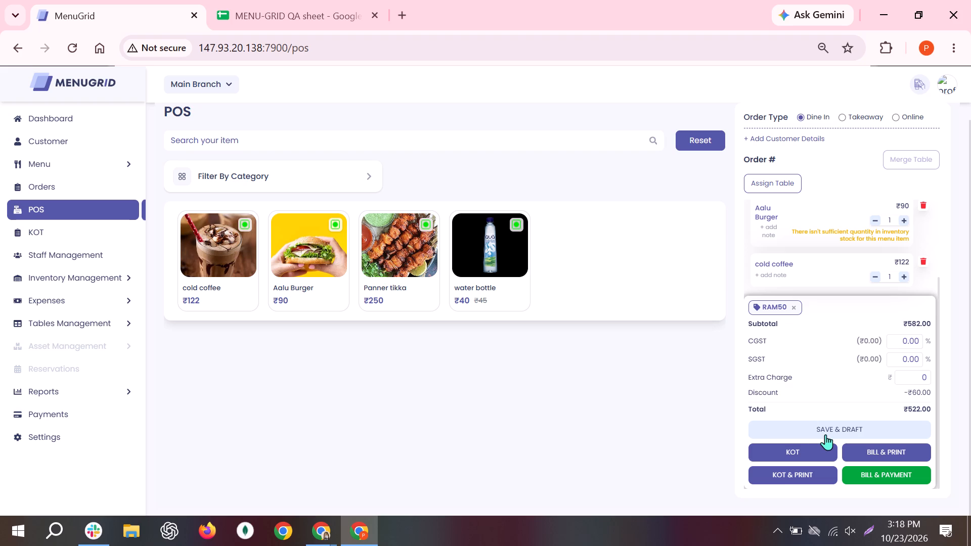
left_click(825, 434)
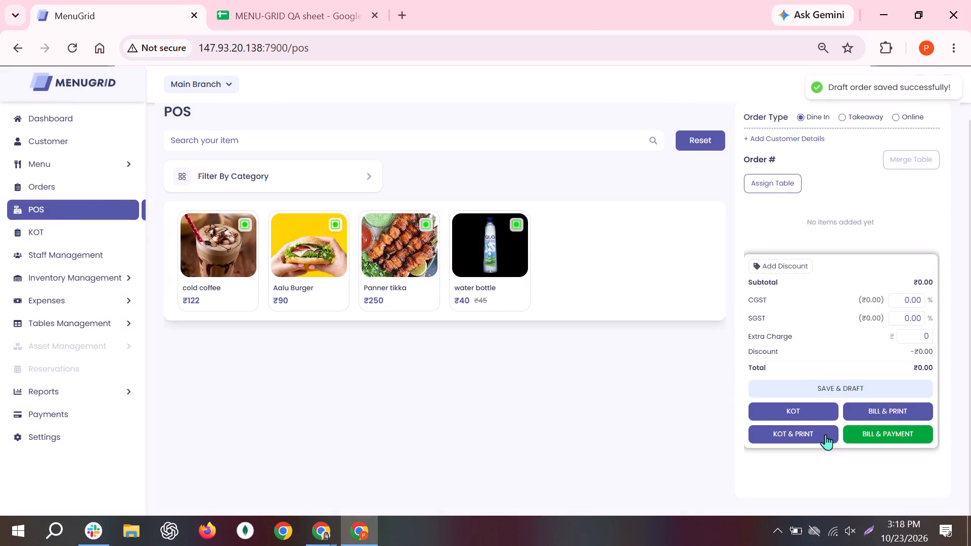
left_click(92, 181)
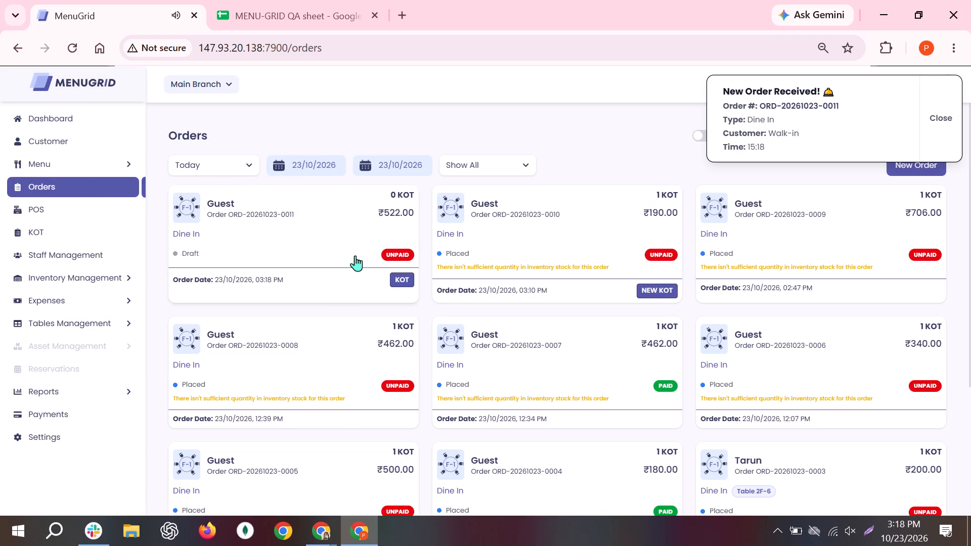
left_click(406, 281)
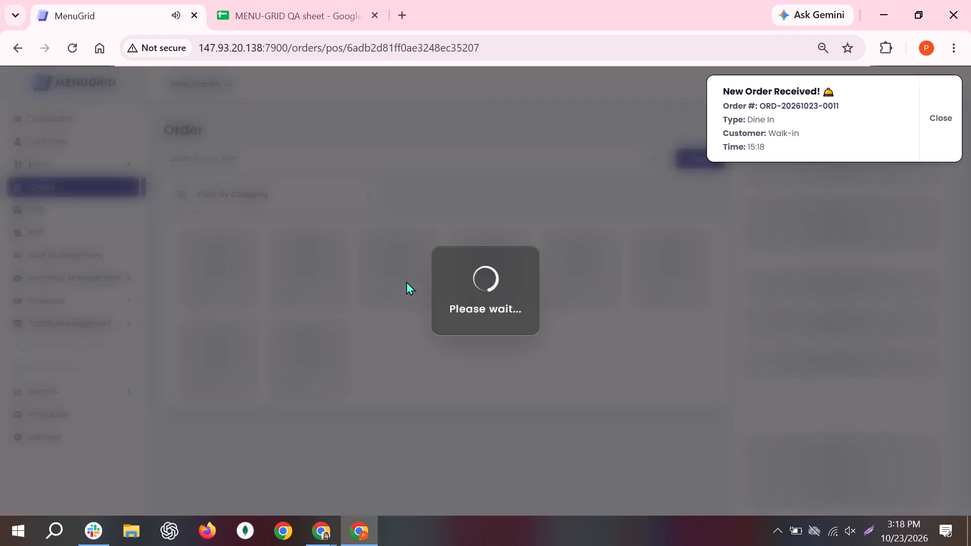
left_click(477, 285)
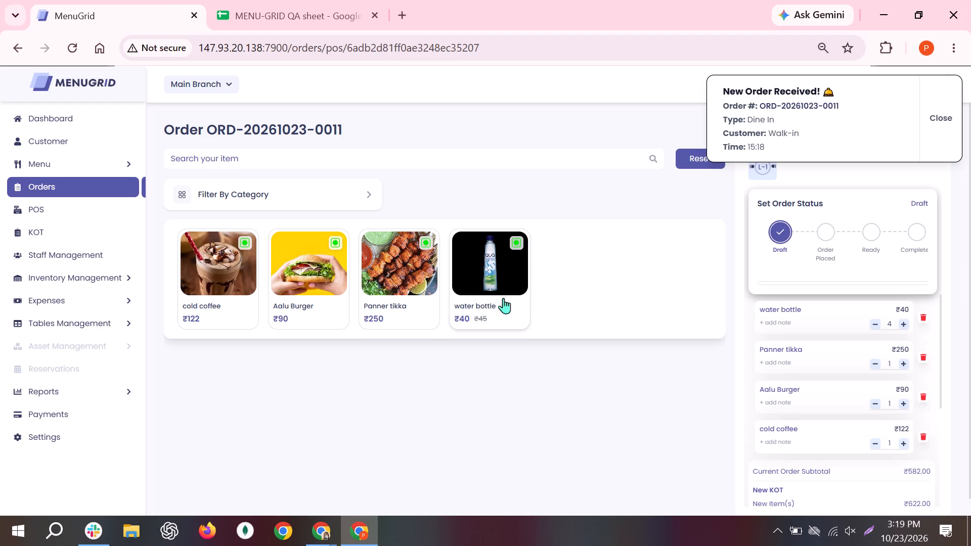
scroll(799, 381, "down", 2)
scroll(799, 381, "up", 1)
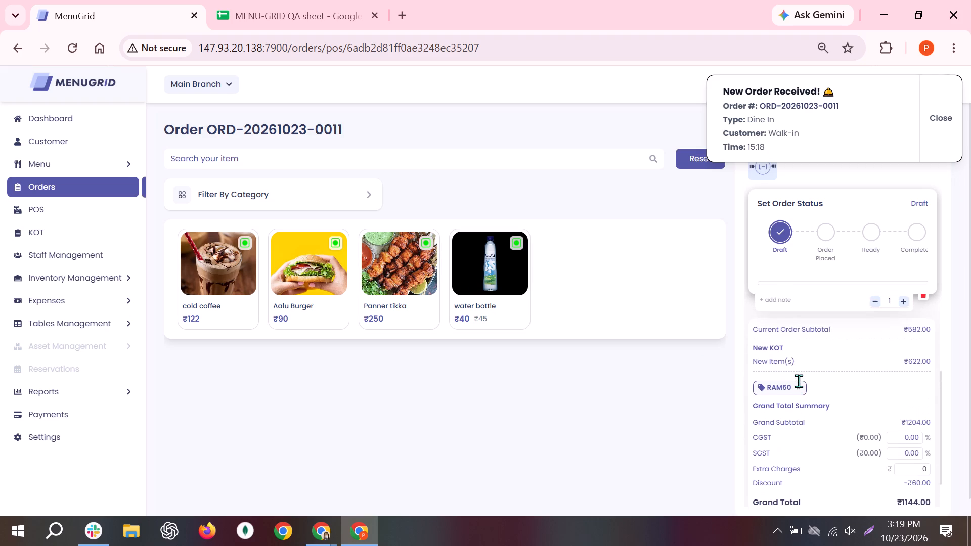
scroll(829, 407, "down", 2)
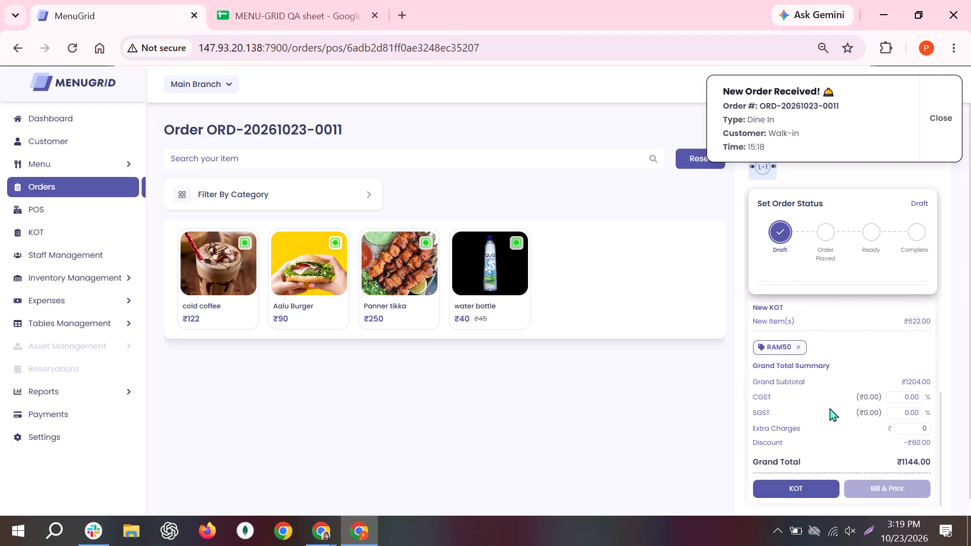
Remove the RAM50 coupon from the draft order and reapply it with the code ram50.
left_click(798, 348)
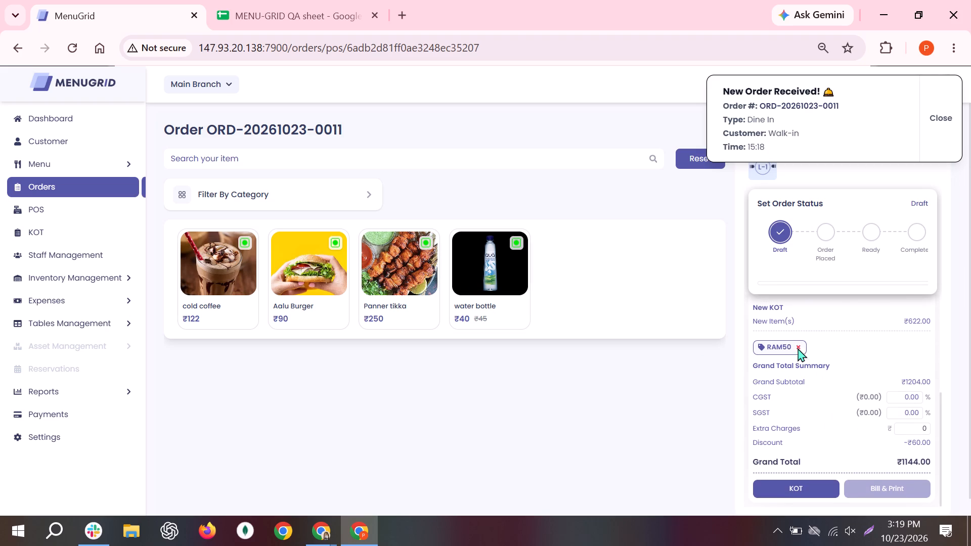
left_click(798, 356)
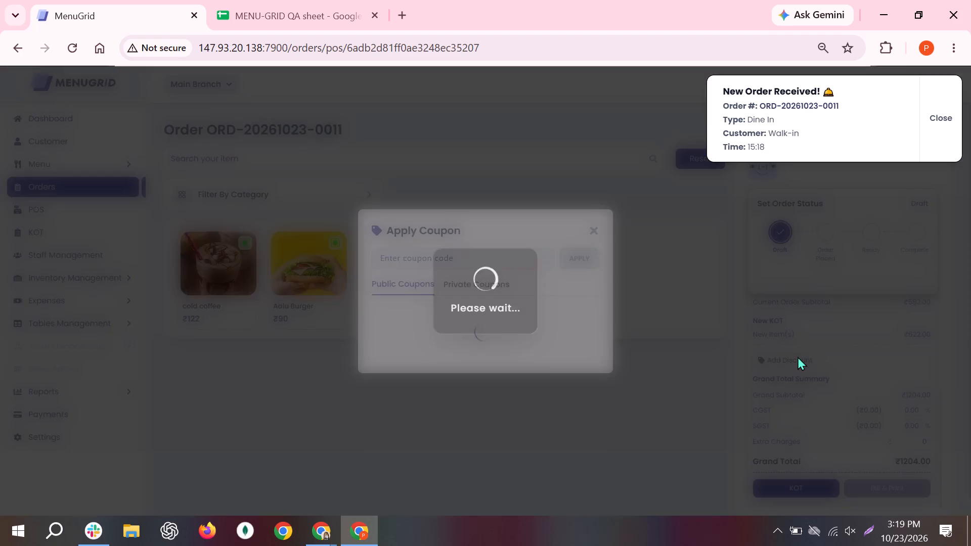
left_click(416, 267)
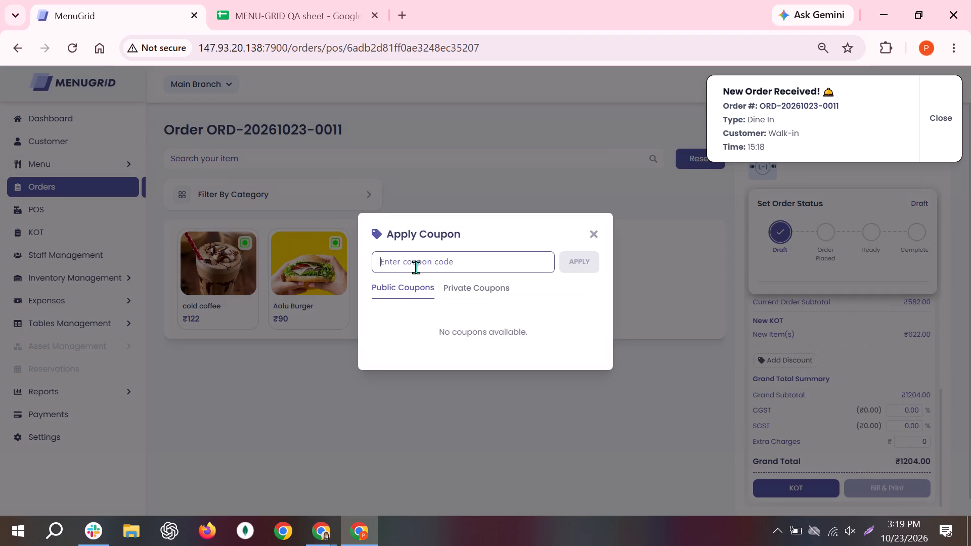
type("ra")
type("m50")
left_click(589, 255)
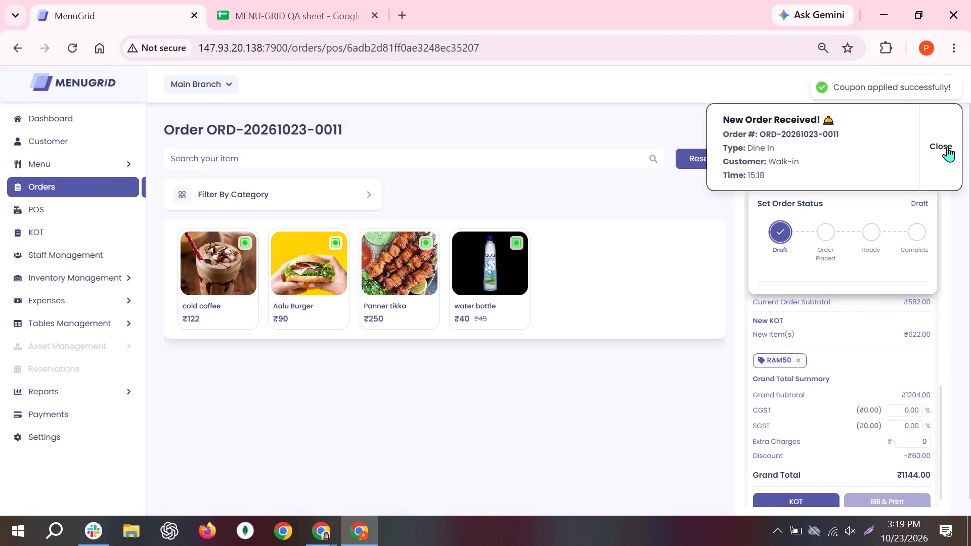
scroll(947, 146, "down", 3)
left_click(947, 146)
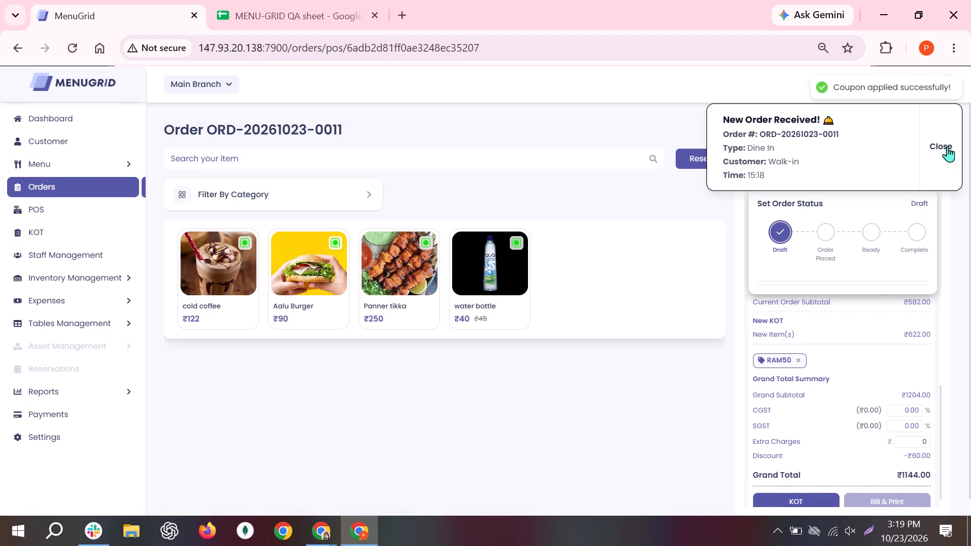
left_click(947, 146)
scroll(896, 237, "down", 8)
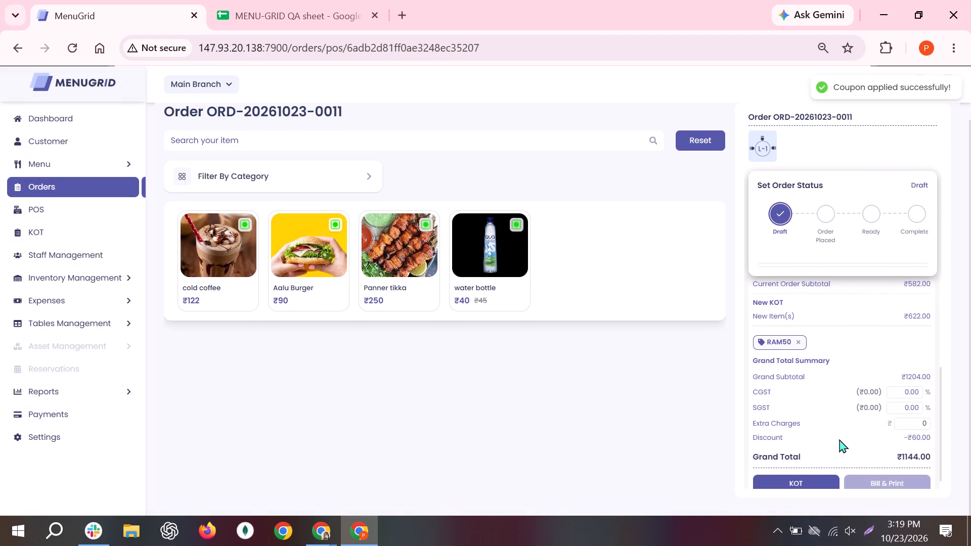
scroll(839, 439, "down", 10)
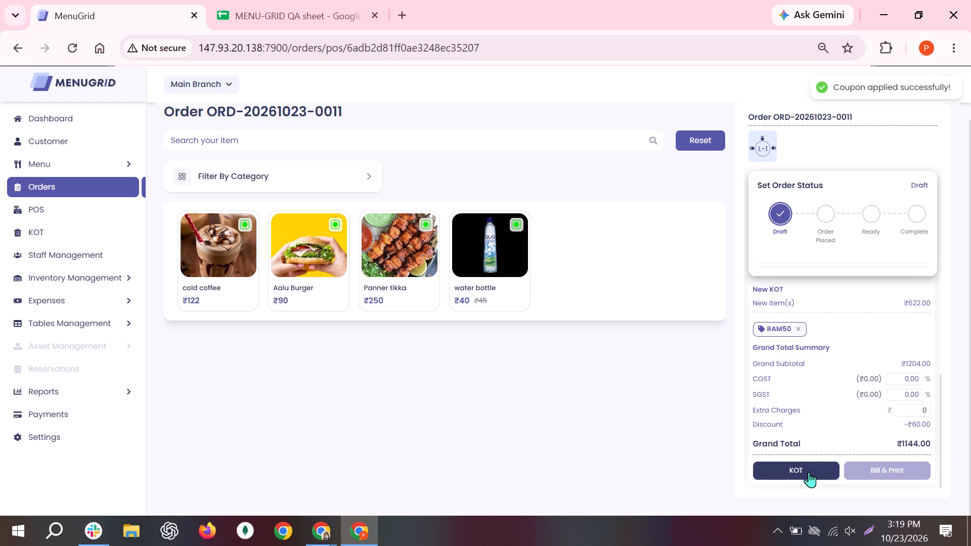
left_click(809, 472)
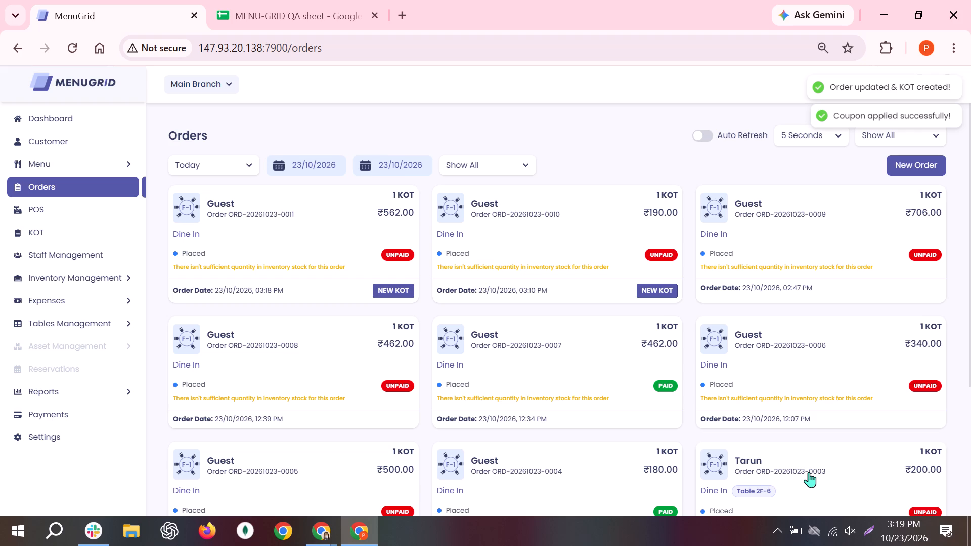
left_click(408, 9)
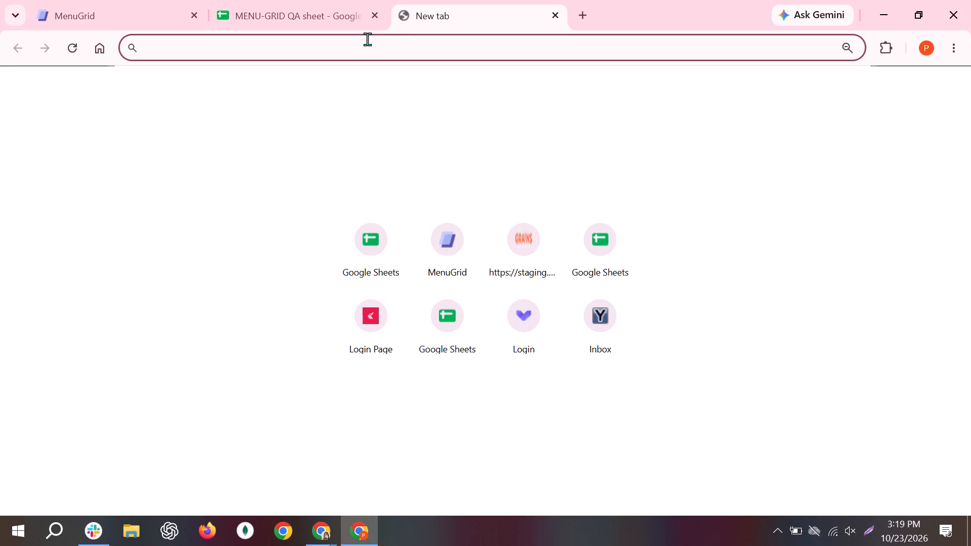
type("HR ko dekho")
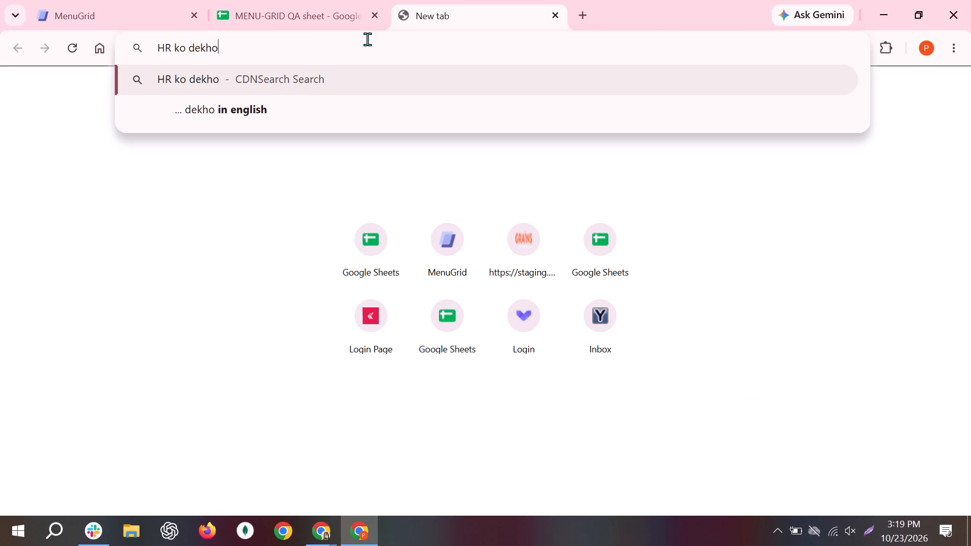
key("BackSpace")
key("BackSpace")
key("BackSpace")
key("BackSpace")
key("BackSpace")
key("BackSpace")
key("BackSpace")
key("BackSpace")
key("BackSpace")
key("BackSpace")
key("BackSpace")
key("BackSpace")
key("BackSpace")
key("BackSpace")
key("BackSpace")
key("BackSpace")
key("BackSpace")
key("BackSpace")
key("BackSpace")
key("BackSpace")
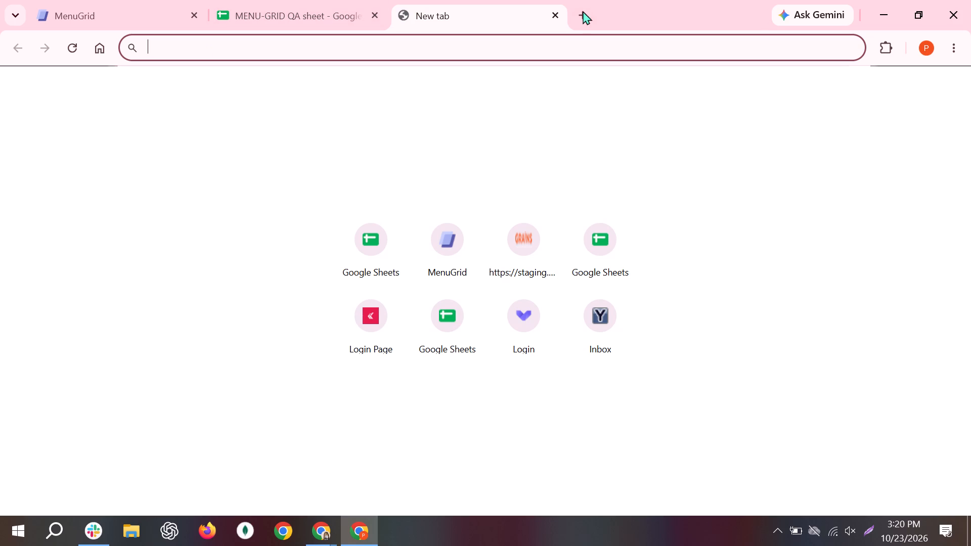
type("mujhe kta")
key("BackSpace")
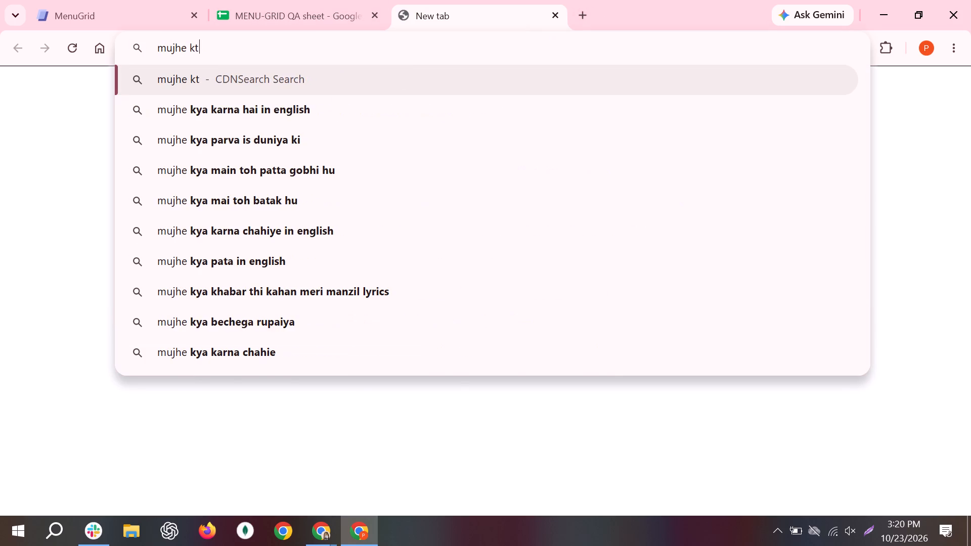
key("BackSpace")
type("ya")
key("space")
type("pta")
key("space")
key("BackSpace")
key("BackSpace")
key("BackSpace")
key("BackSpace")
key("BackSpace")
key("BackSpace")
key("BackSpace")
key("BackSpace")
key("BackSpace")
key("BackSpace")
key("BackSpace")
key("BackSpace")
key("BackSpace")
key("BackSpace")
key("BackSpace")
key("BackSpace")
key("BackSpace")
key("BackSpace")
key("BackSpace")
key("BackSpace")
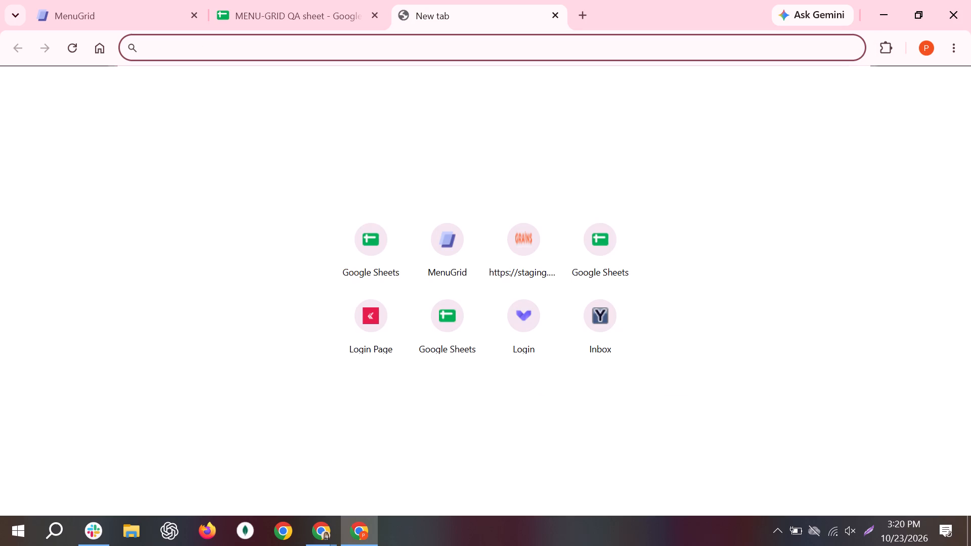
left_click(127, 0)
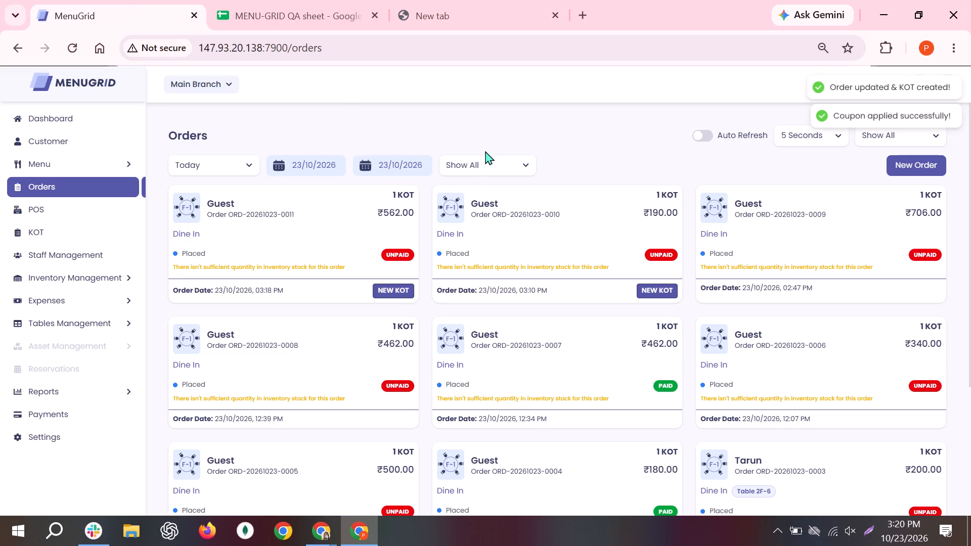
scroll(464, 194, "down", 2)
scroll(464, 194, "up", 6)
left_click(345, 215)
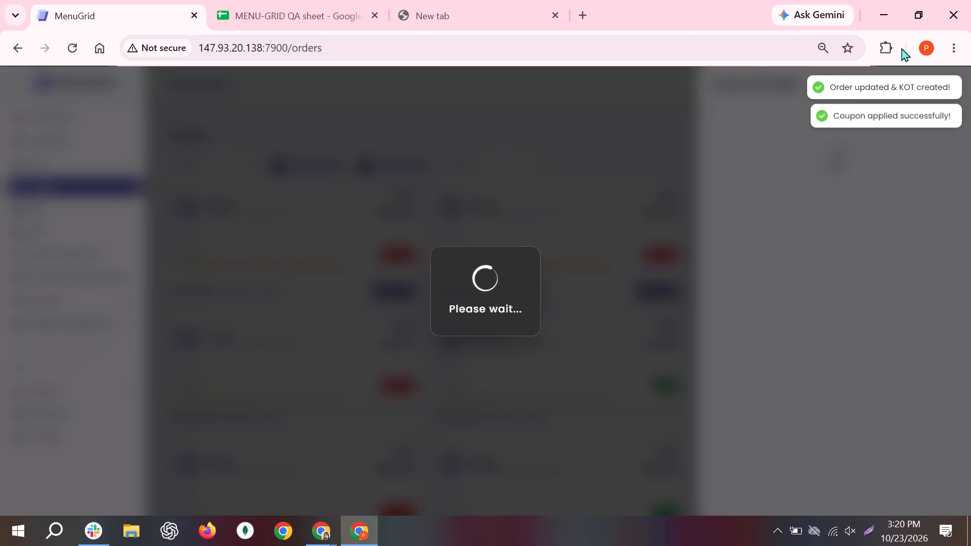
scroll(888, 249, "down", 3)
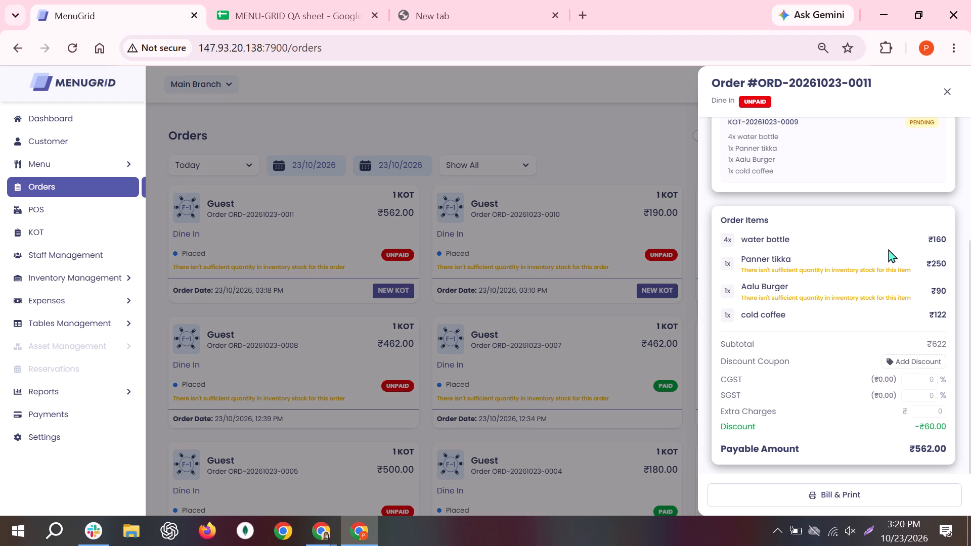
left_click(918, 363)
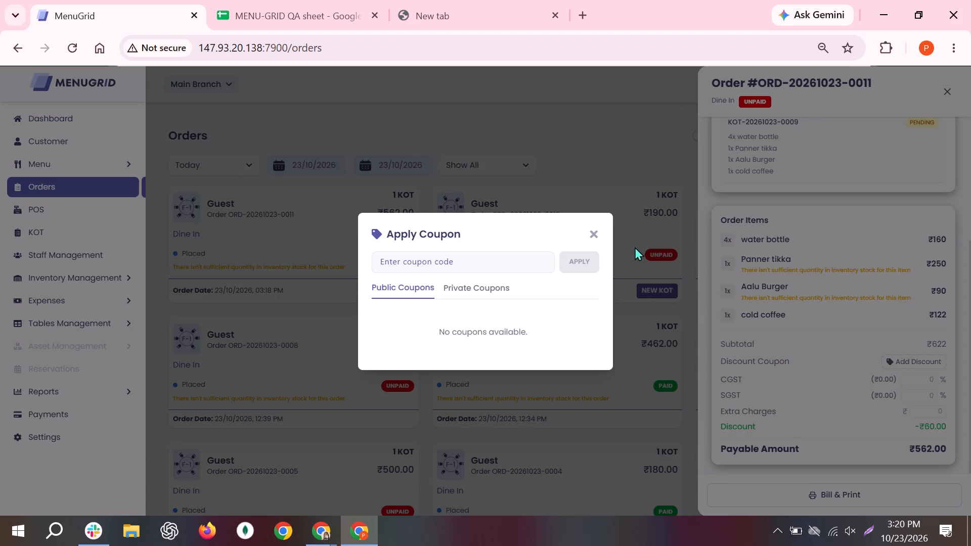
left_click(585, 236)
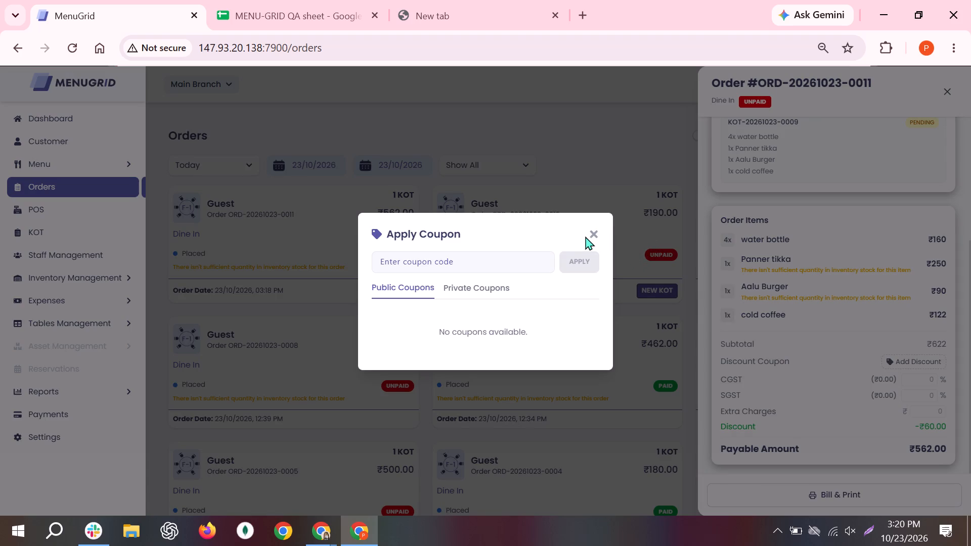
left_click(594, 236)
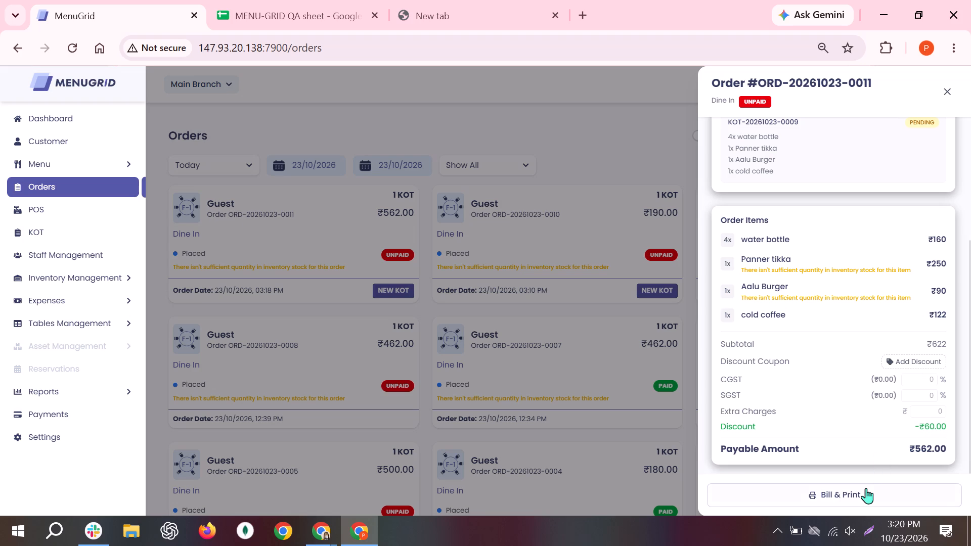
left_click(866, 488)
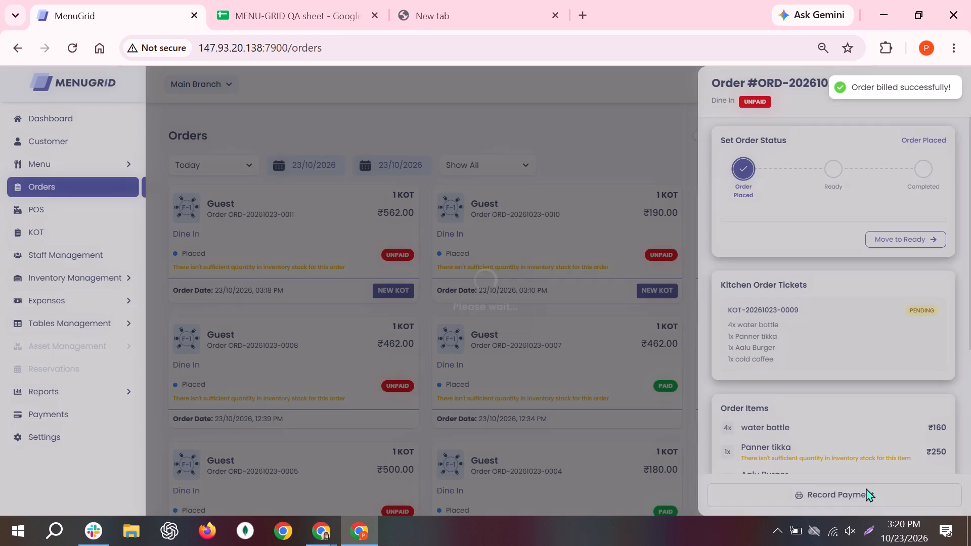
scroll(907, 412, "down", 14)
left_click(886, 494)
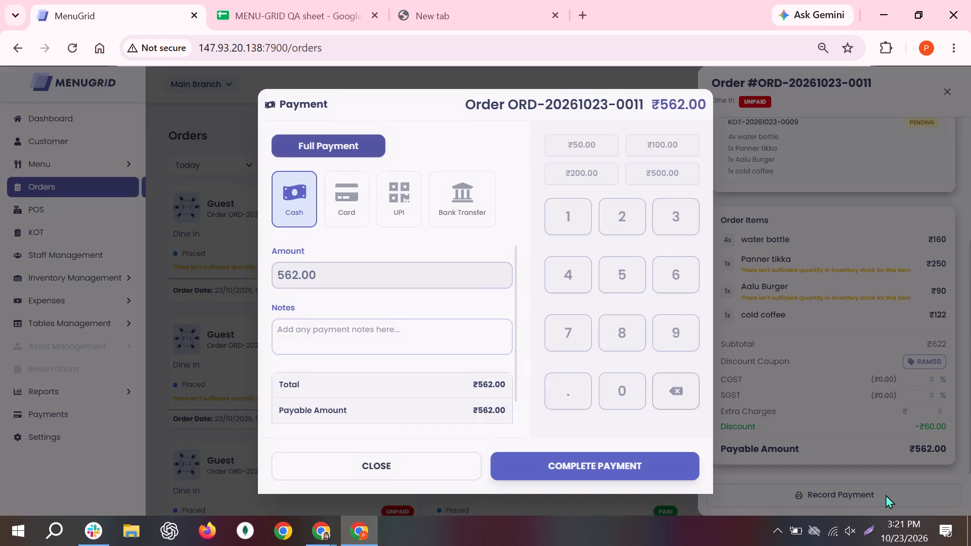
left_click(651, 463)
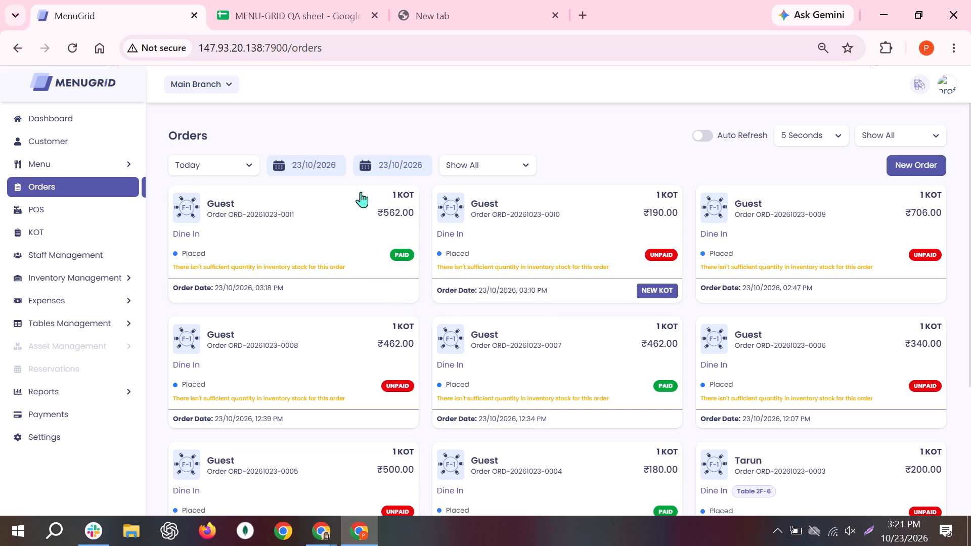
left_click(399, 212)
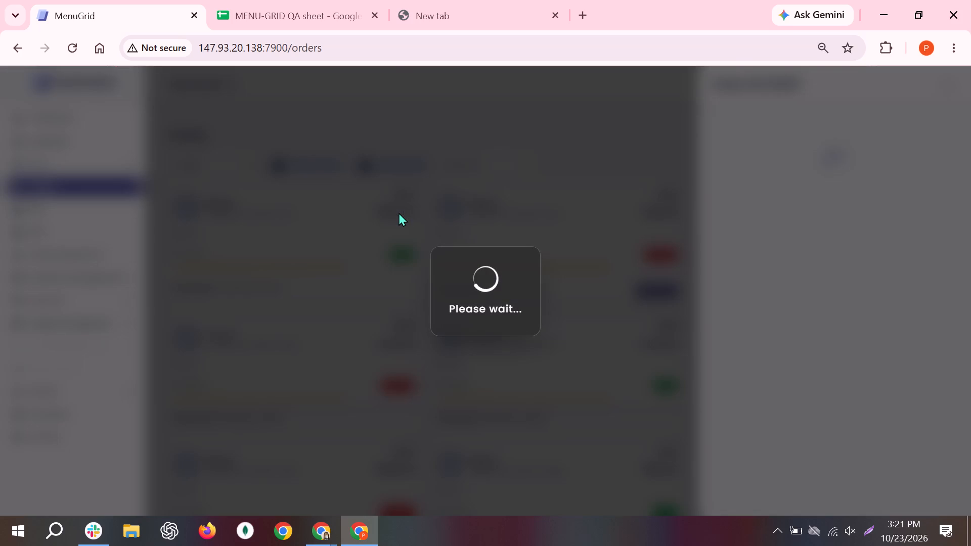
scroll(399, 212, "down", 2)
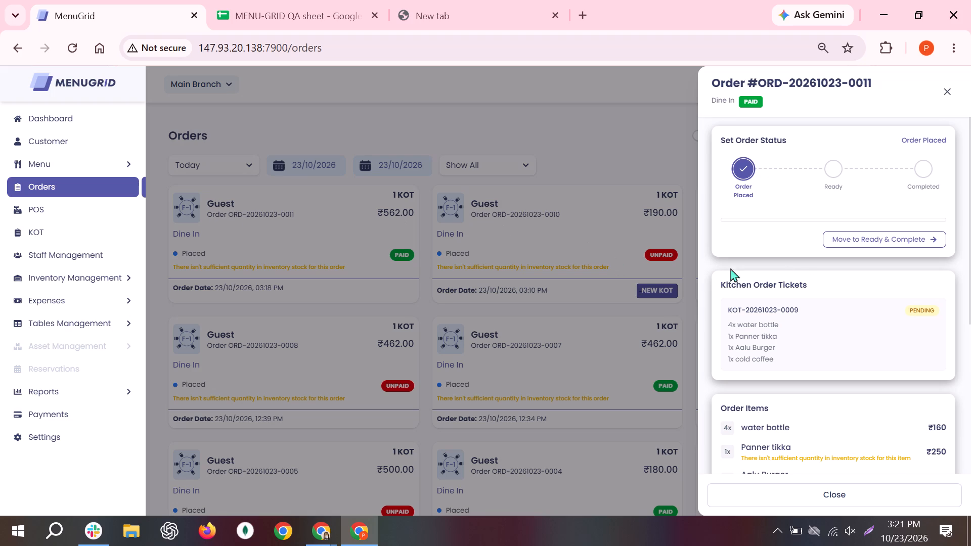
scroll(808, 277, "down", 11)
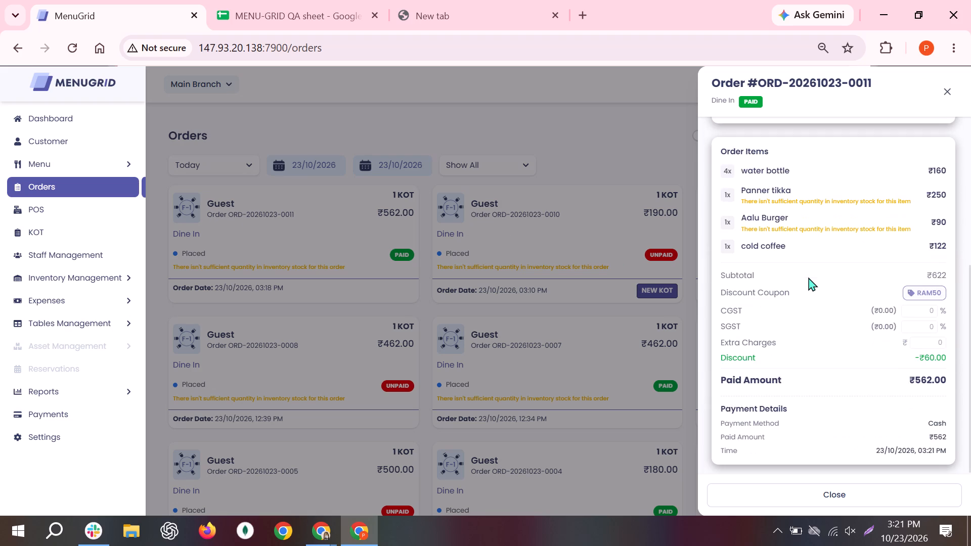
scroll(808, 277, "down", 3)
scroll(808, 277, "up", 1)
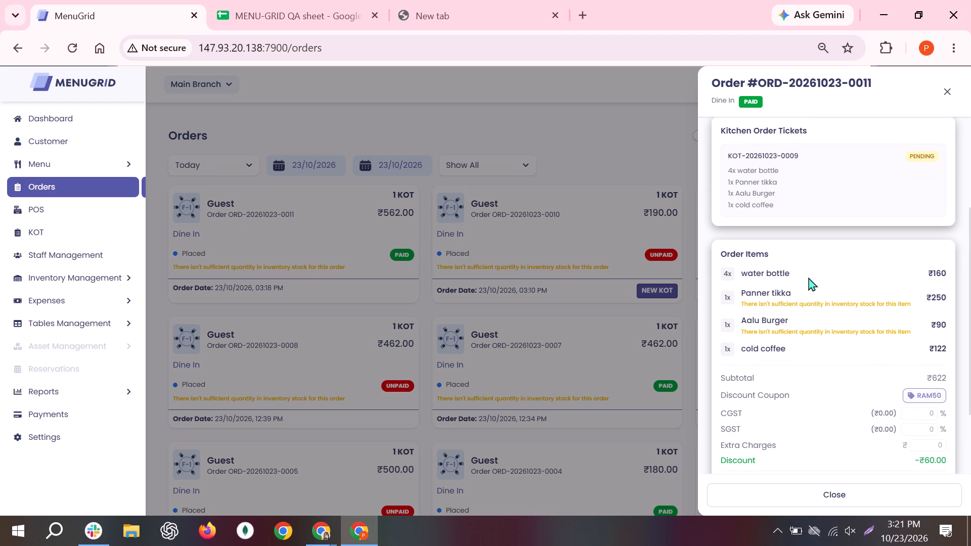
scroll(808, 277, "down", 8)
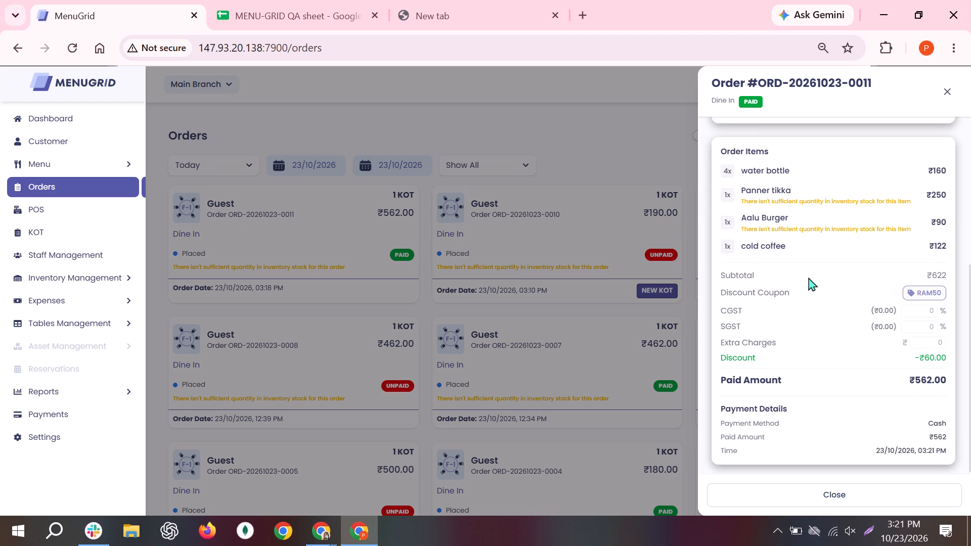
scroll(808, 277, "up", 10)
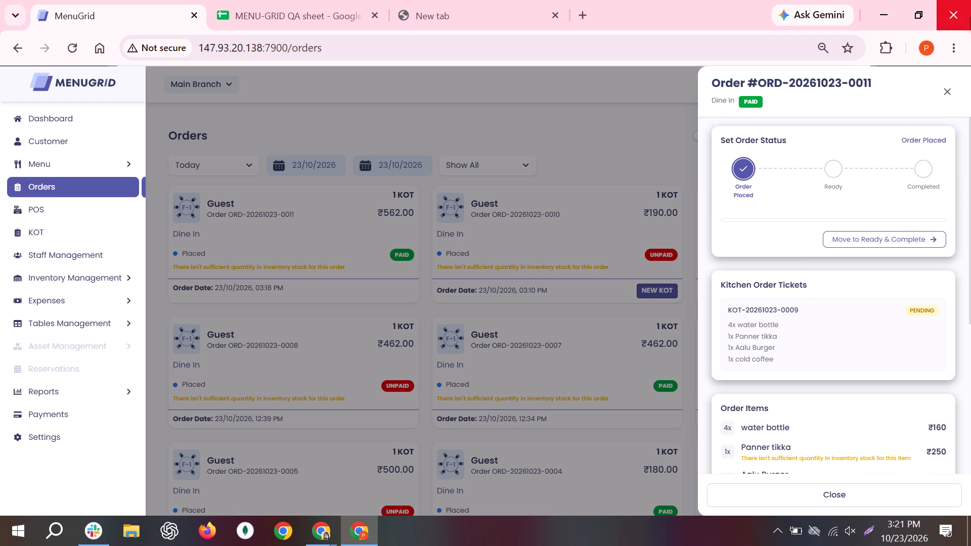
left_click(950, 84)
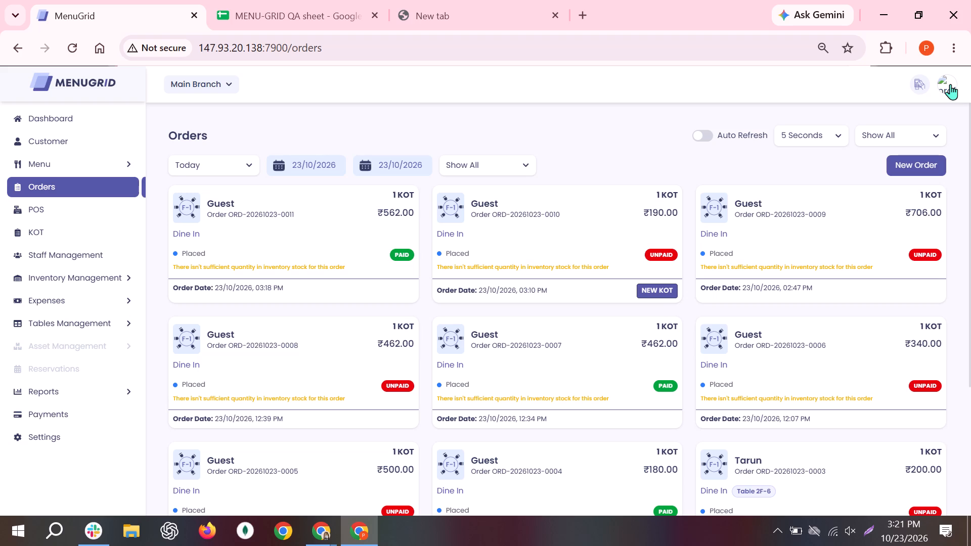
left_click(87, 230)
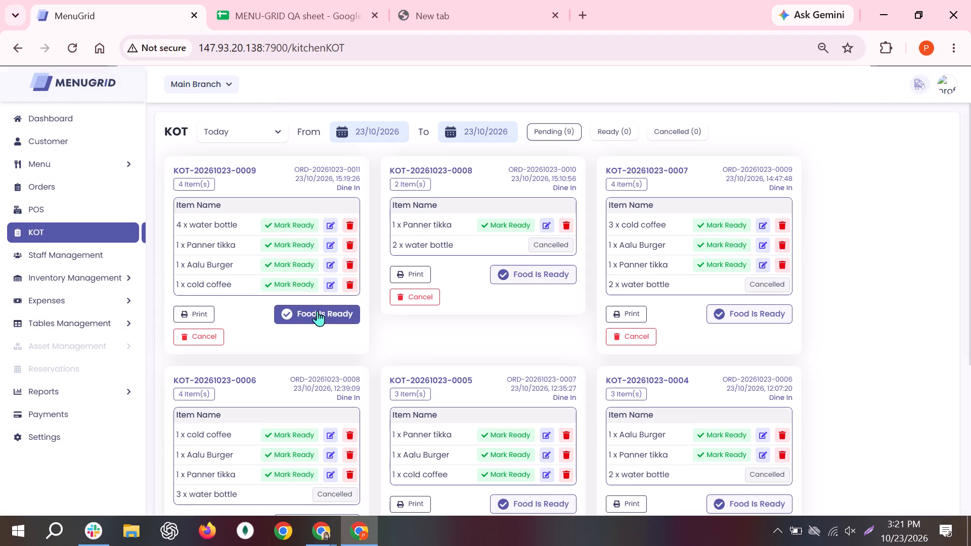
left_click(354, 224)
left_click(406, 288)
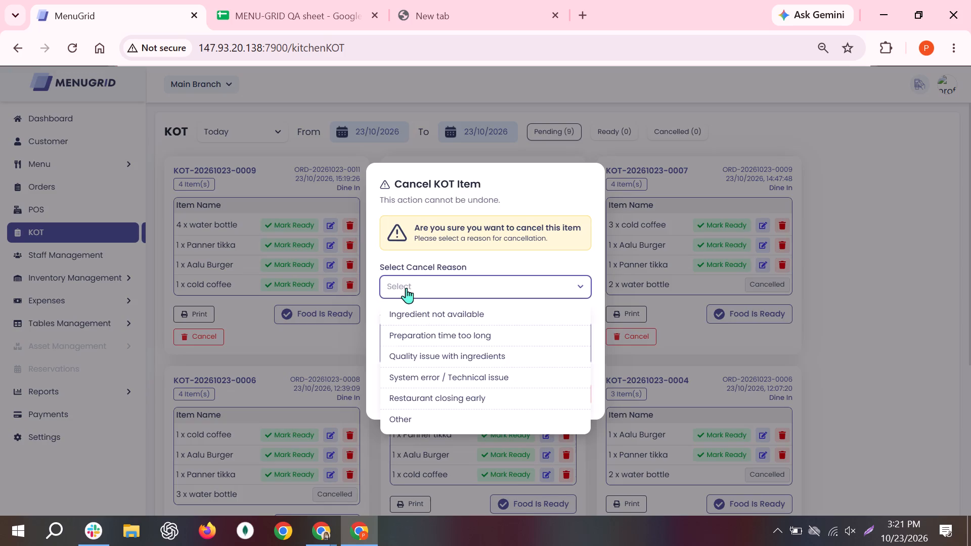
left_click(413, 307)
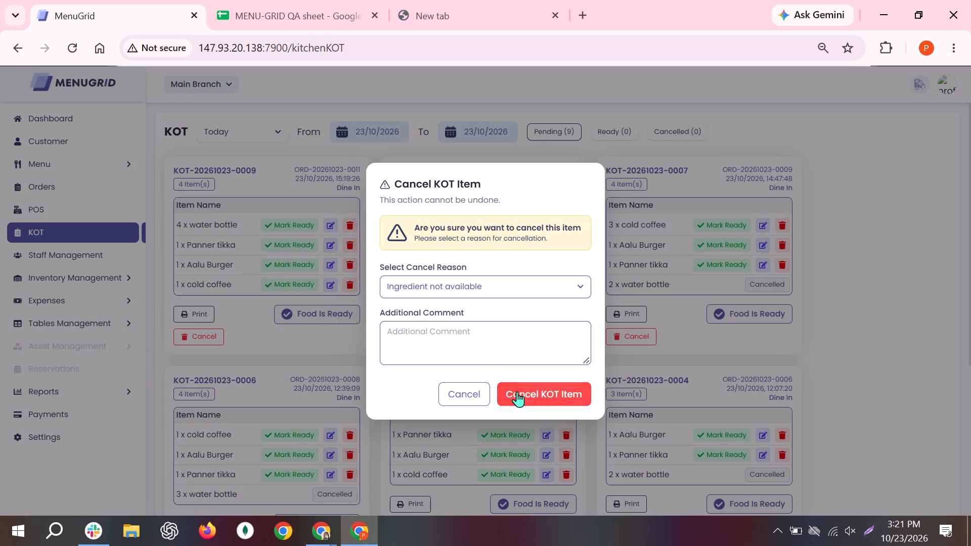
left_click(521, 397)
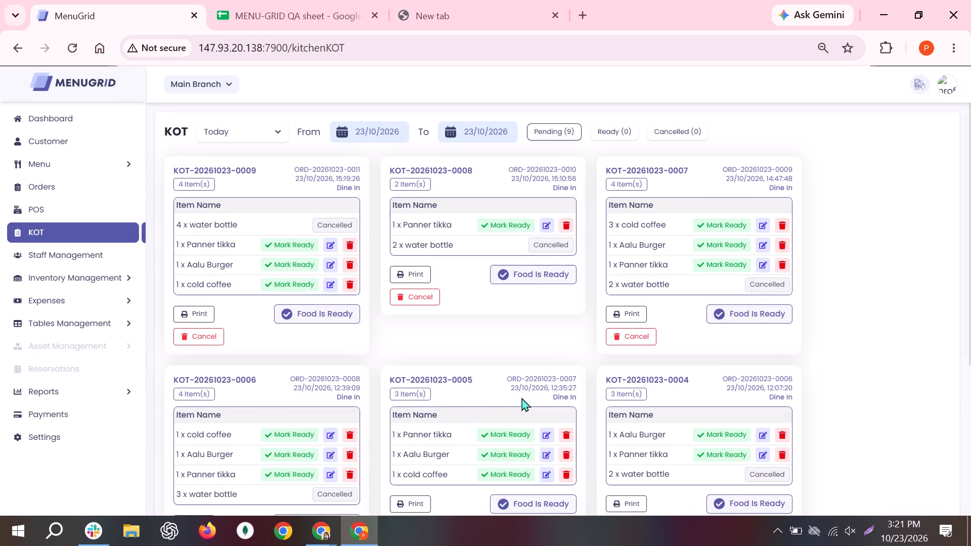
left_click(40, 189)
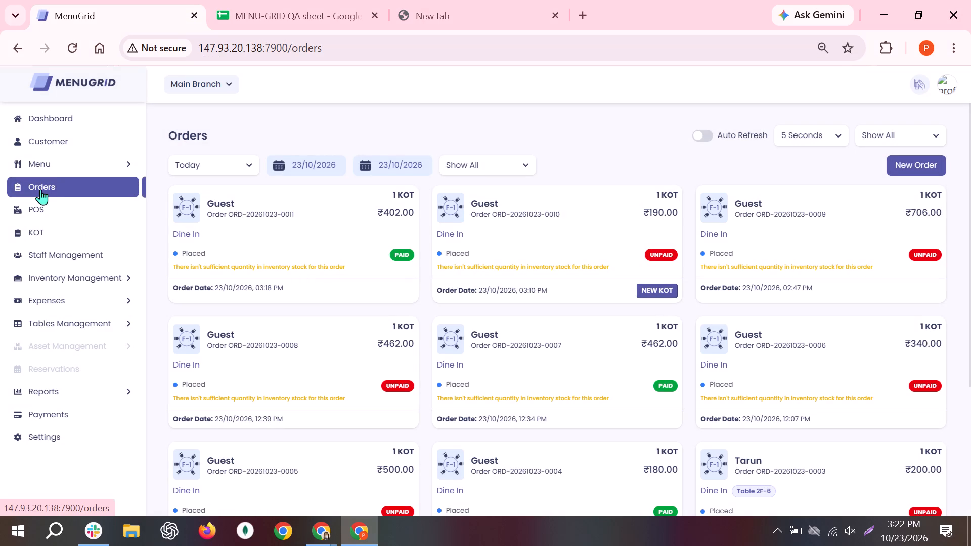
left_click(317, 202)
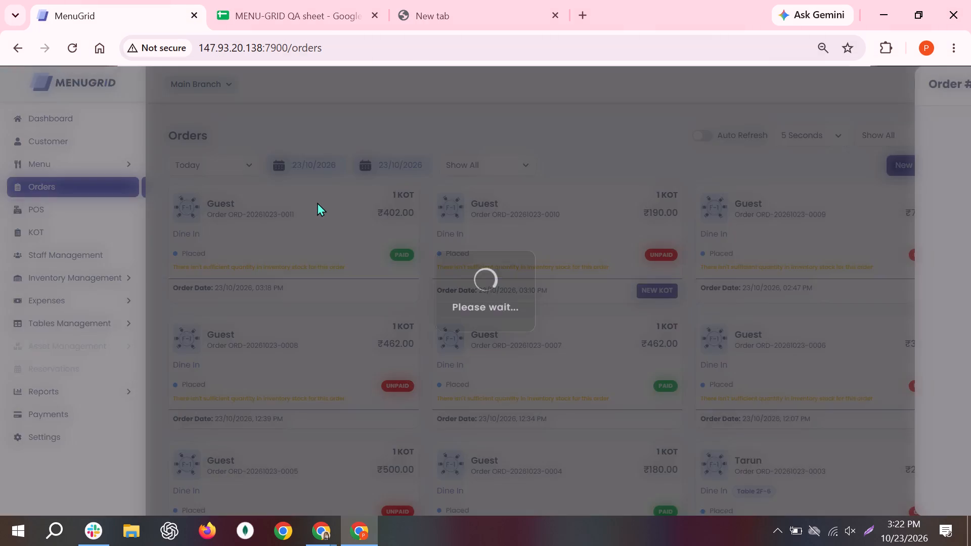
scroll(843, 401, "down", 4)
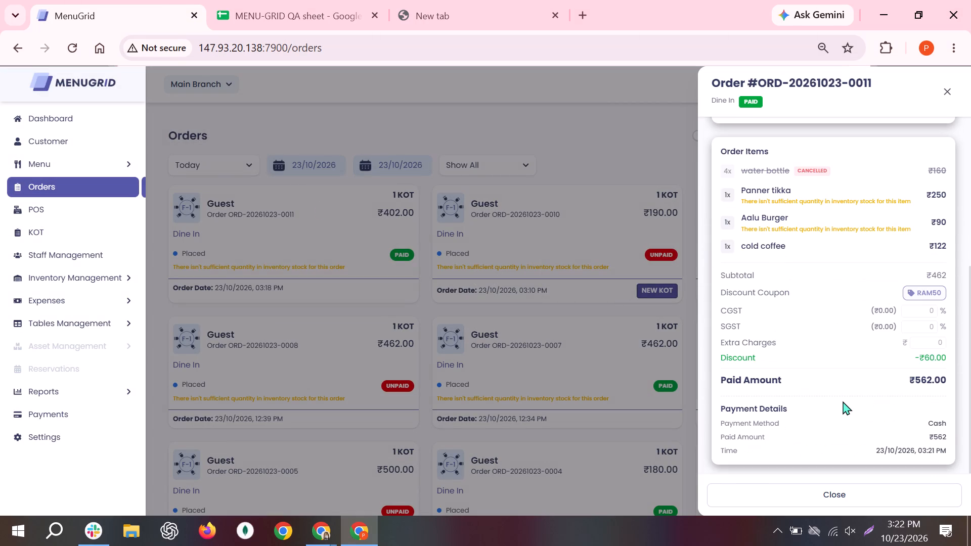
scroll(843, 401, "down", 3)
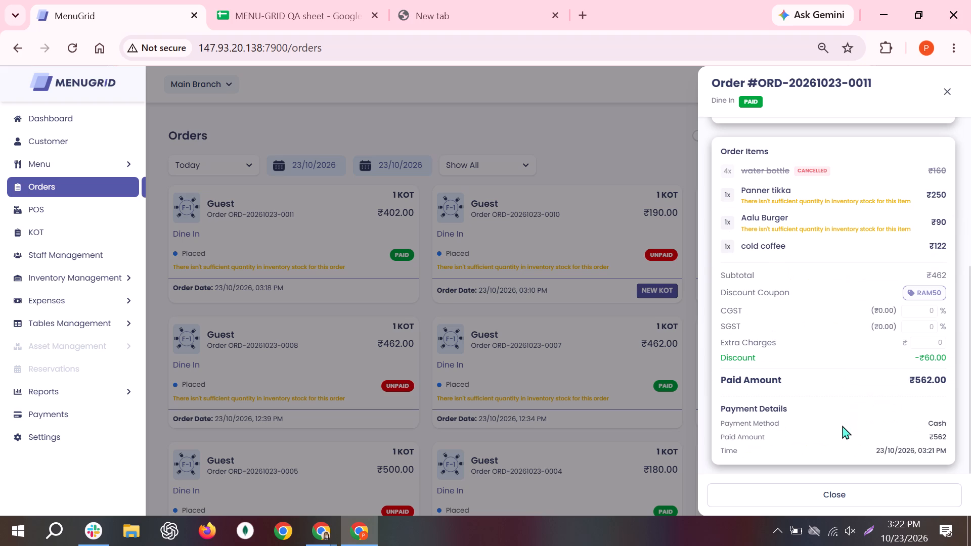